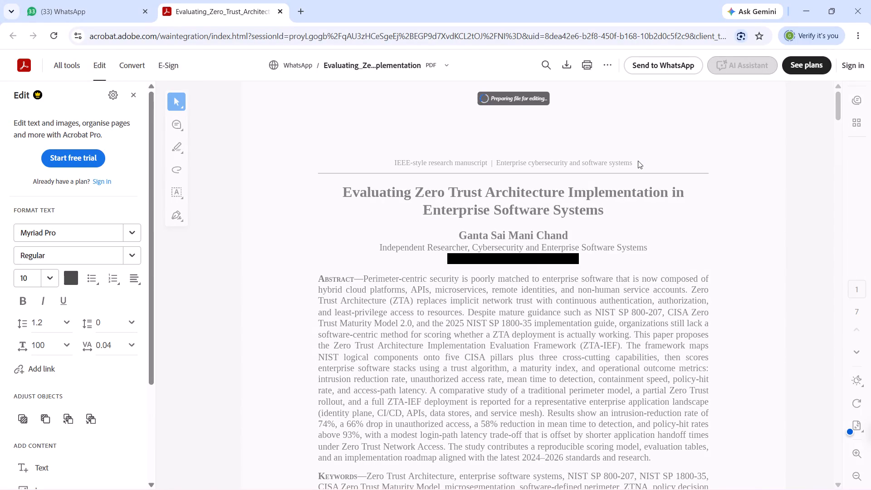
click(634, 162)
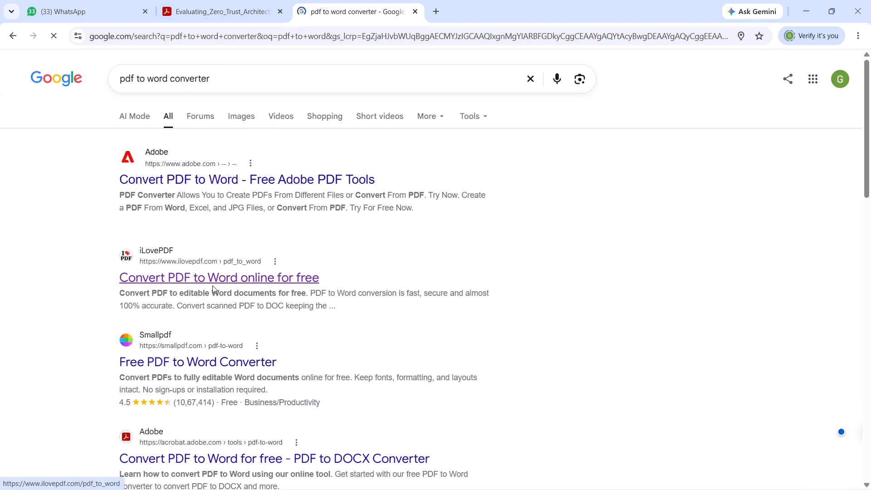
click(243, 184)
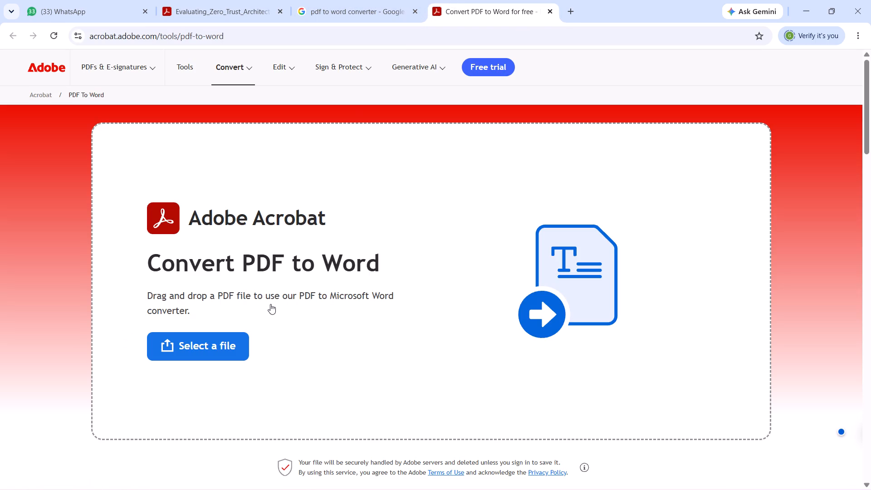
Convert the Evaluating_Zero_Trust_Architecture_Implementation PDF from Downloads to Word and download the resulting DOCX.
click(207, 346)
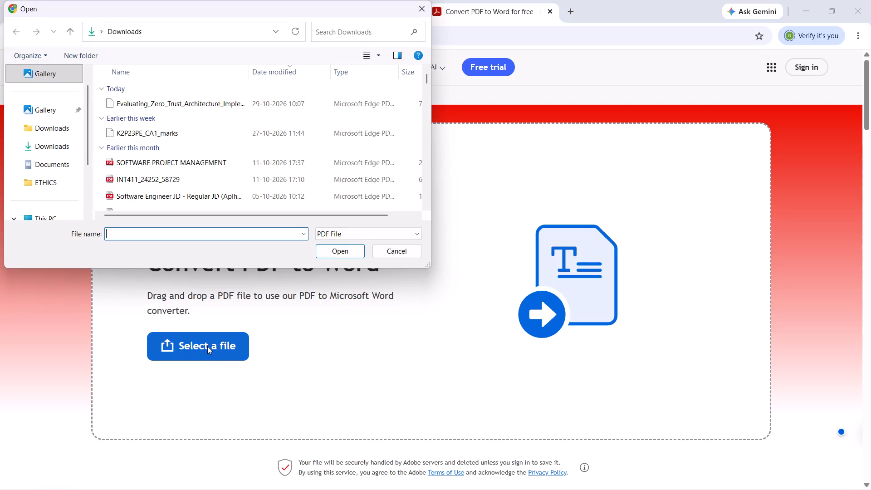
double_click(181, 111)
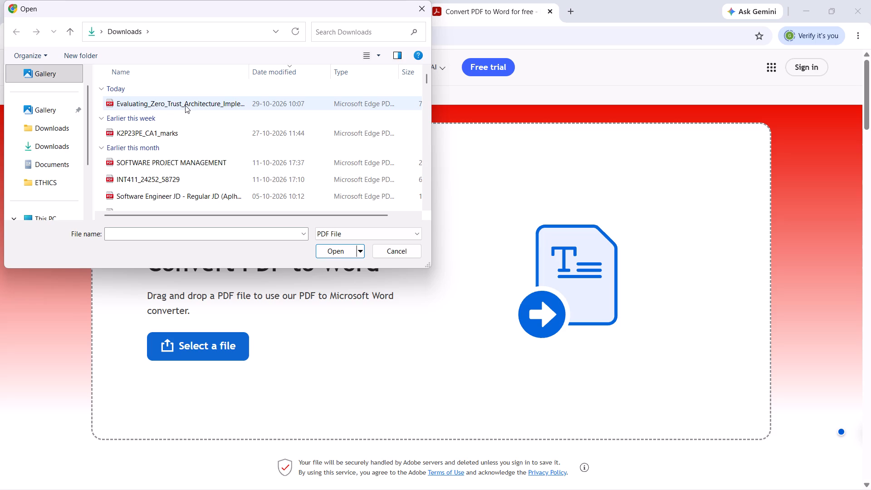
double_click(185, 105)
scroll(185, 105, right, 2)
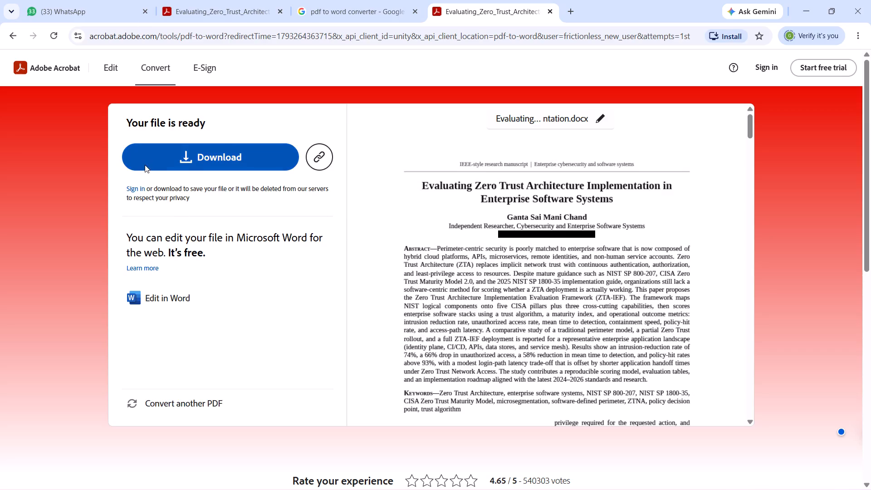
click(256, 159)
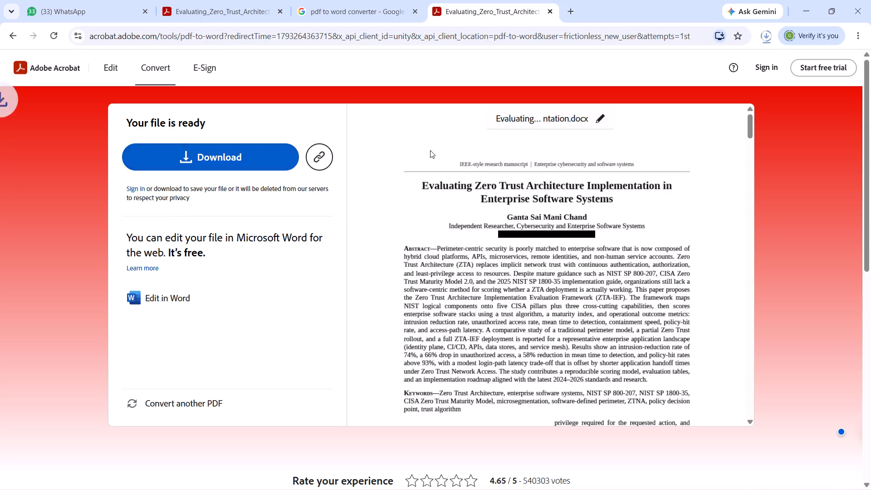
Open the downloaded DOCX in Microsoft Word and enable editing.
double_click(716, 79)
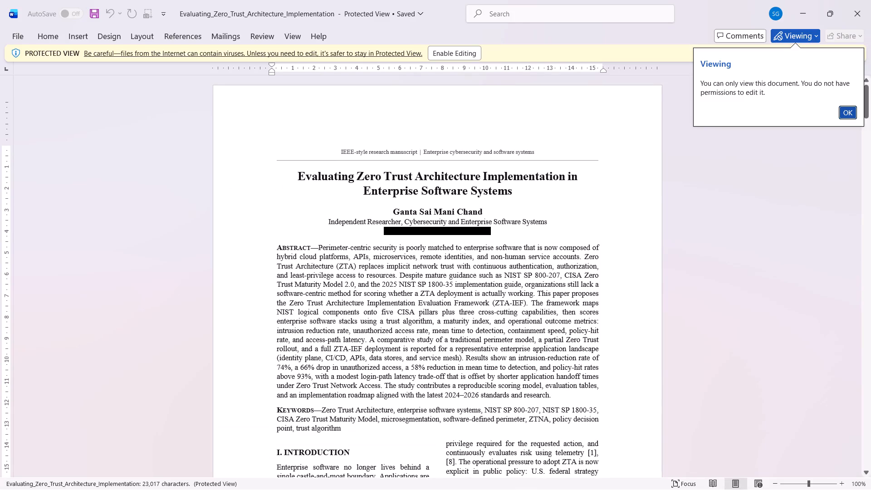
drag(607, 158, 583, 158)
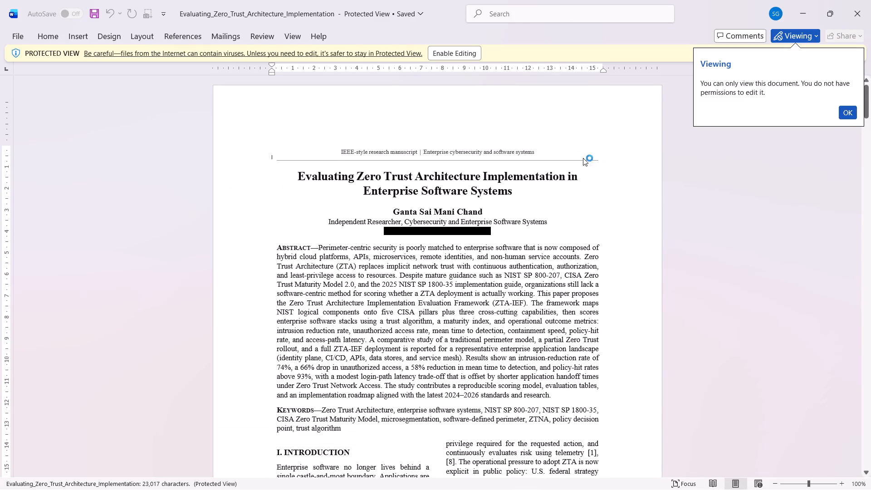
drag(583, 158, 619, 148)
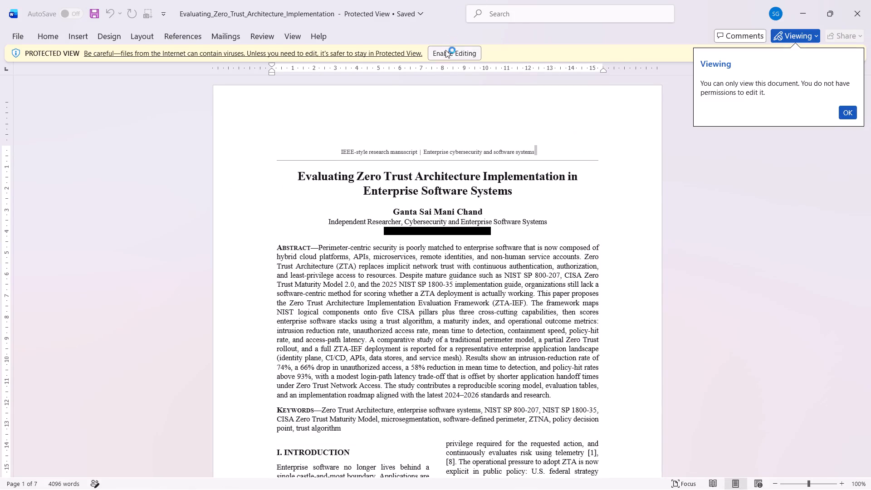
click(447, 53)
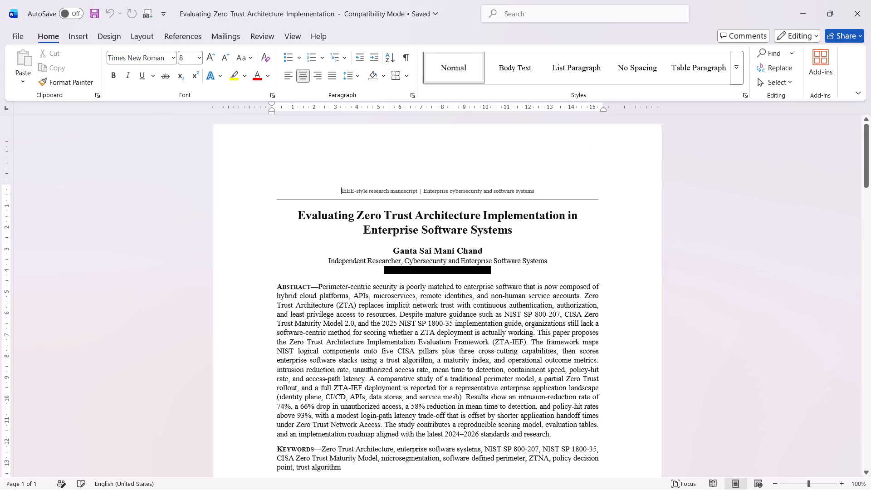
Delete the header line "IEEE-style research manuscript | Enterprise cybersecurity and software systems" above the paper title.
click(601, 196)
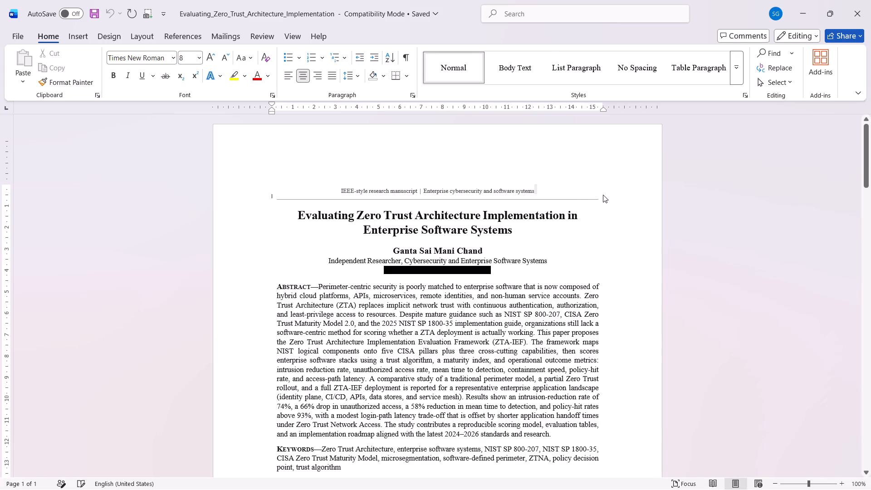
click(604, 195)
drag(602, 199, 561, 191)
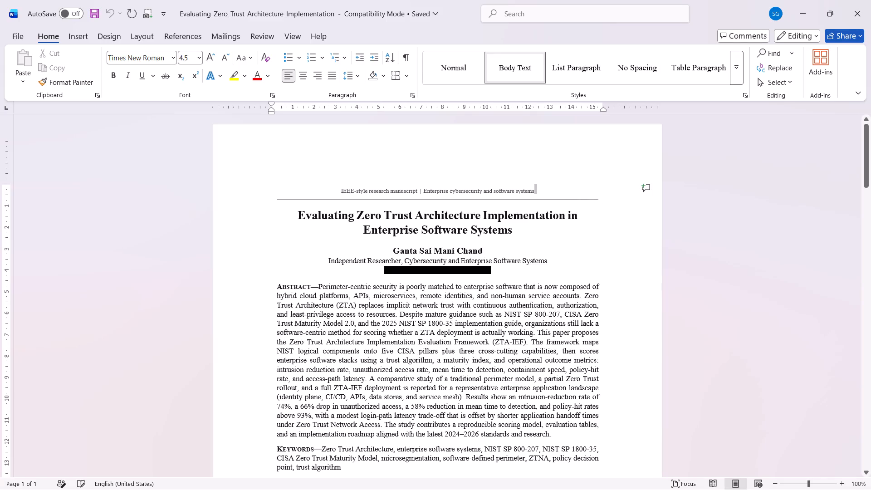
drag(561, 191, 542, 194)
key(BackSpace)
key(BackSpace)
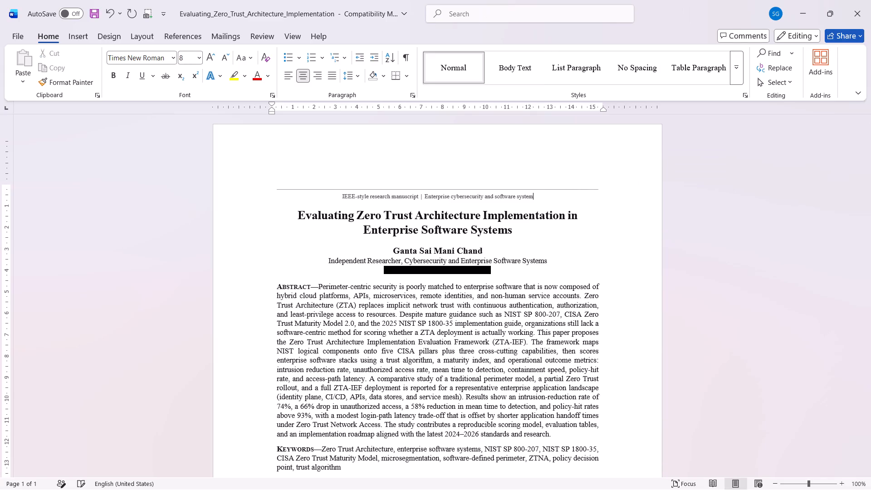
key(BackSpace)
key(BackSpace)
key(BackSpace)
key(BackSpace)
key(BackSpace)
key(BackSpace)
key(BackSpace)
key(BackSpace)
key(BackSpace)
key(BackSpace)
key(BackSpace)
key(BackSpace)
key(BackSpace)
key(BackSpace)
key(BackSpace)
key(BackSpace)
key(BackSpace)
key(BackSpace)
key(BackSpace)
key(BackSpace)
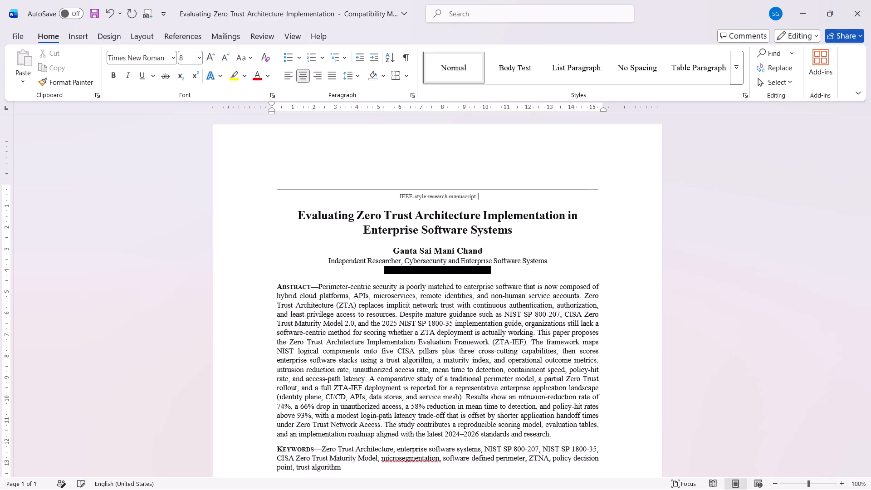
key(BackSpace)
key(BackSpace)
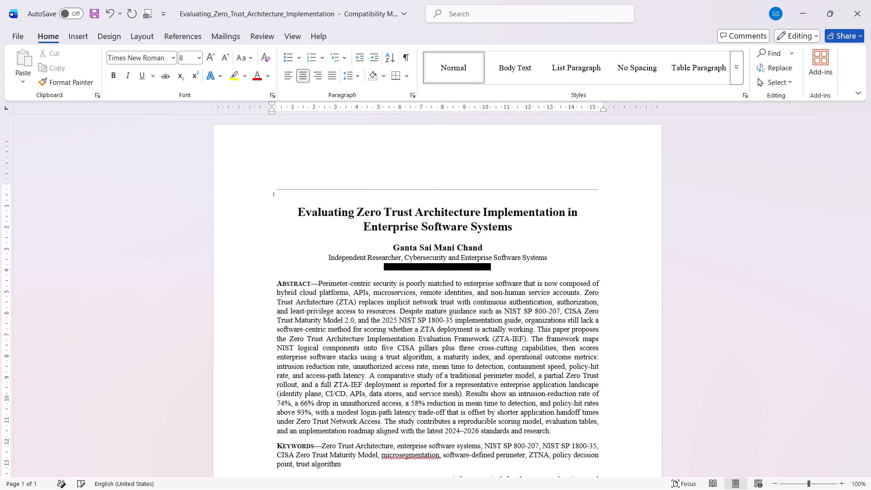
key(BackSpace)
key(BackSpace)
key(BackSpace)
key(BackSpace)
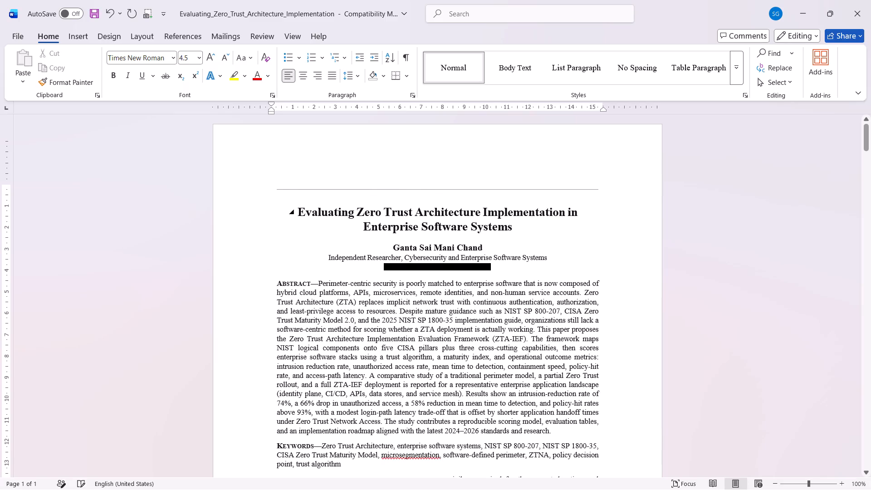
Delete the horizontal rule above the paper title.
drag(602, 187, 418, 186)
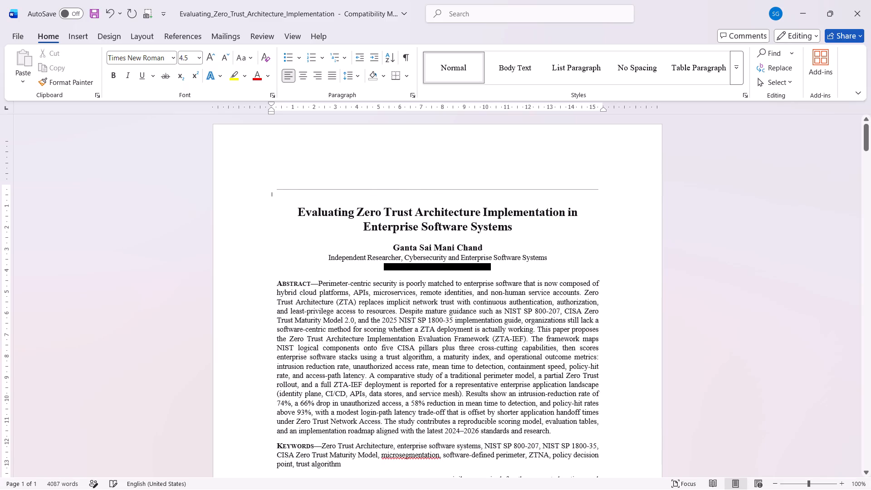
drag(418, 186, 273, 188)
click(273, 188)
drag(273, 188, 388, 193)
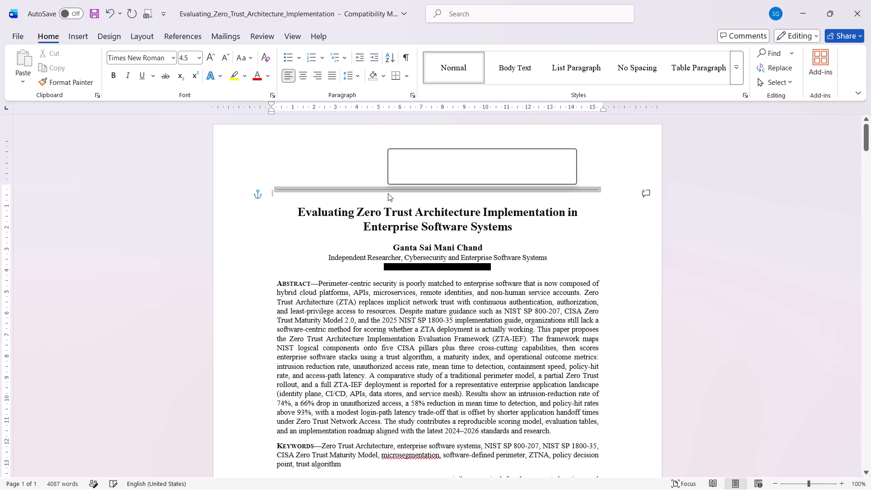
key(BackSpace)
key(BackSpace)
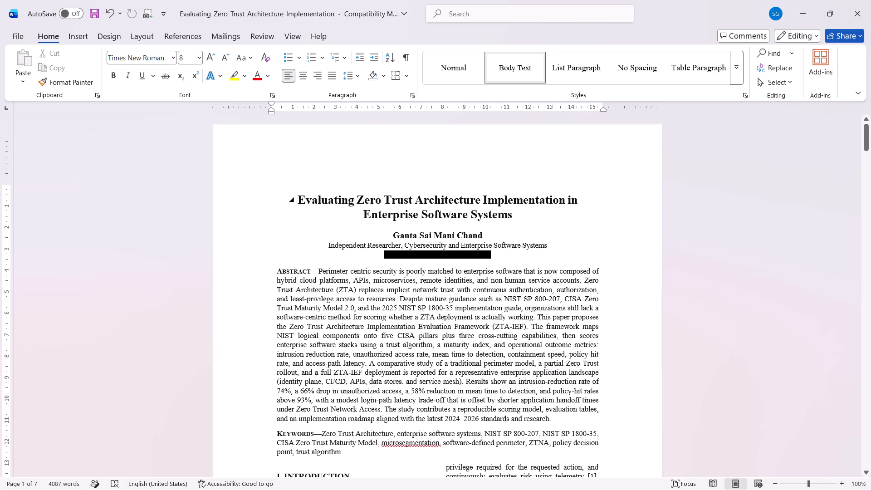
key(BackSpace)
key(BackSpace)
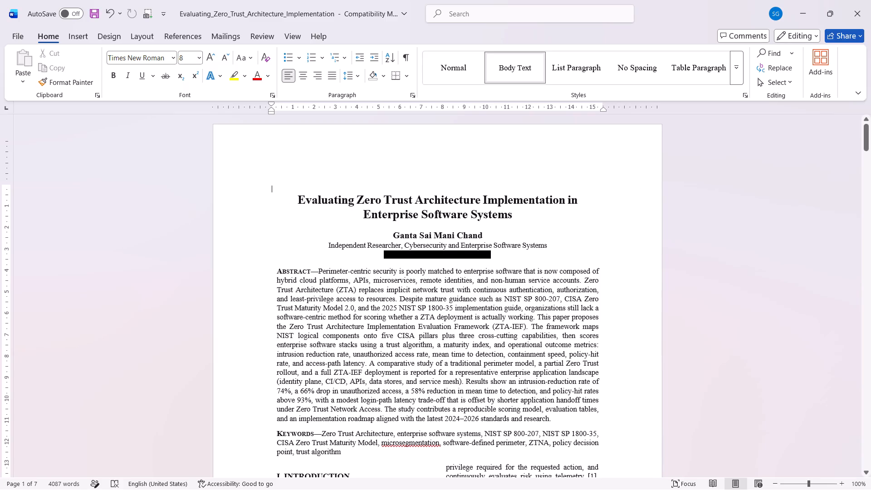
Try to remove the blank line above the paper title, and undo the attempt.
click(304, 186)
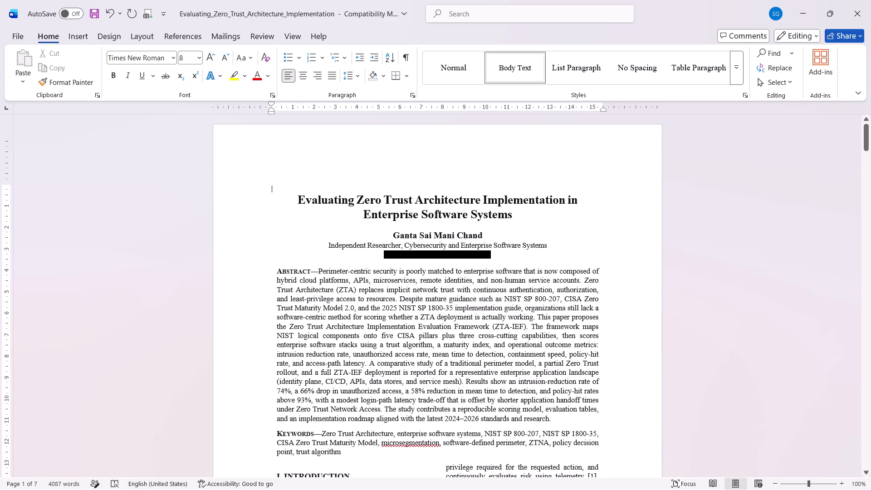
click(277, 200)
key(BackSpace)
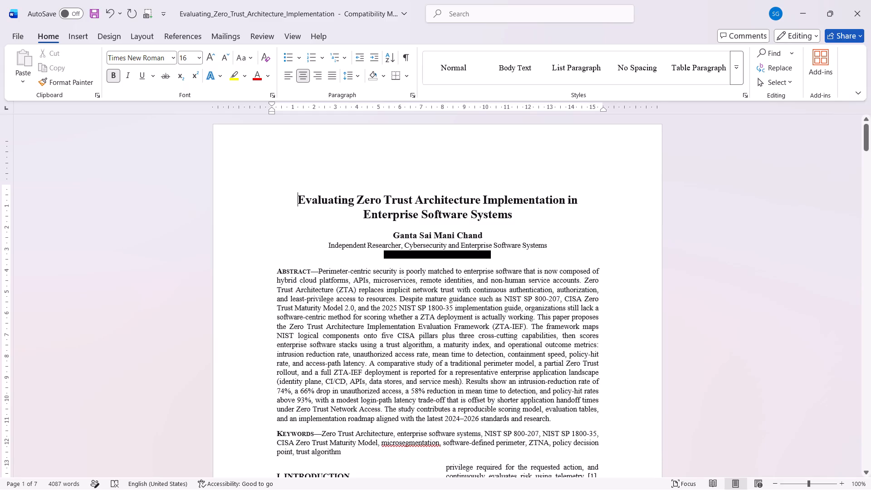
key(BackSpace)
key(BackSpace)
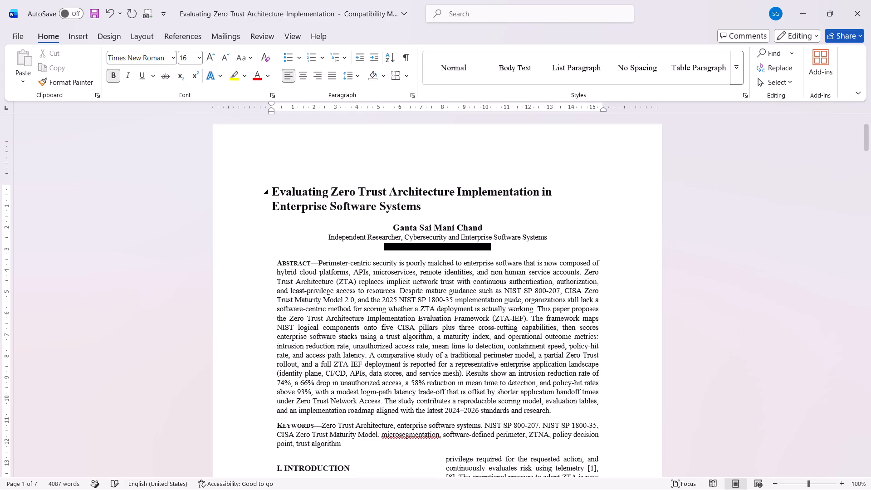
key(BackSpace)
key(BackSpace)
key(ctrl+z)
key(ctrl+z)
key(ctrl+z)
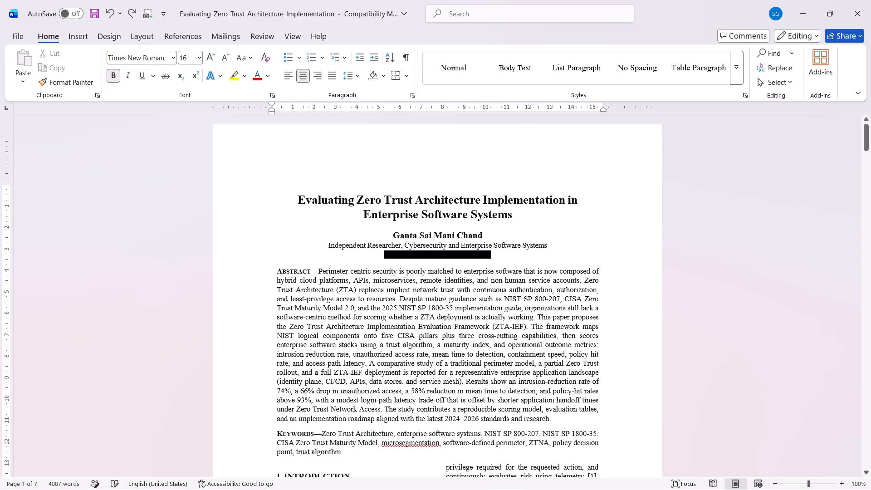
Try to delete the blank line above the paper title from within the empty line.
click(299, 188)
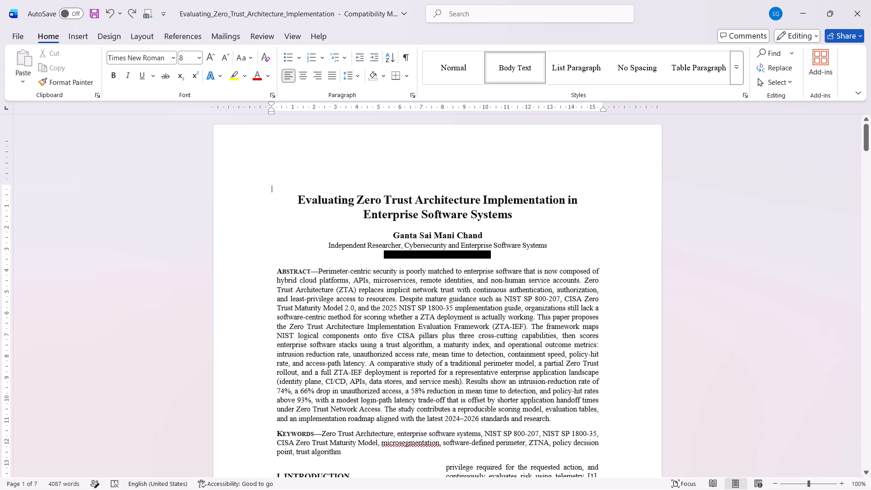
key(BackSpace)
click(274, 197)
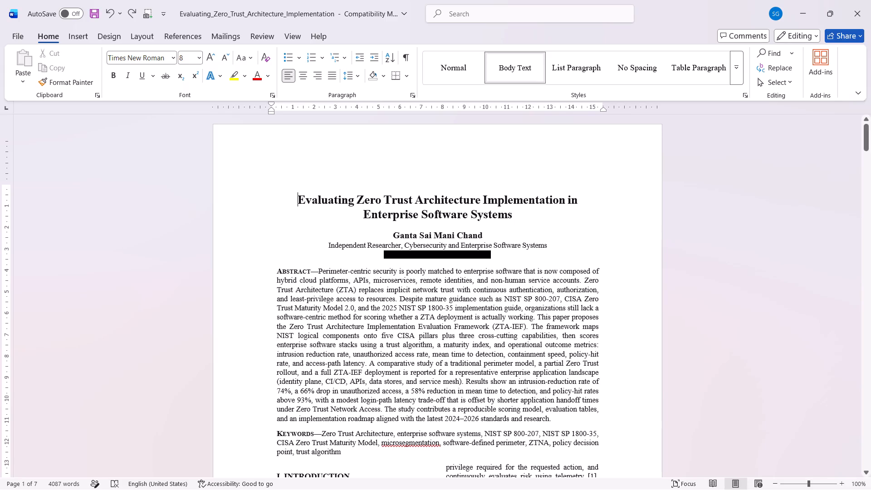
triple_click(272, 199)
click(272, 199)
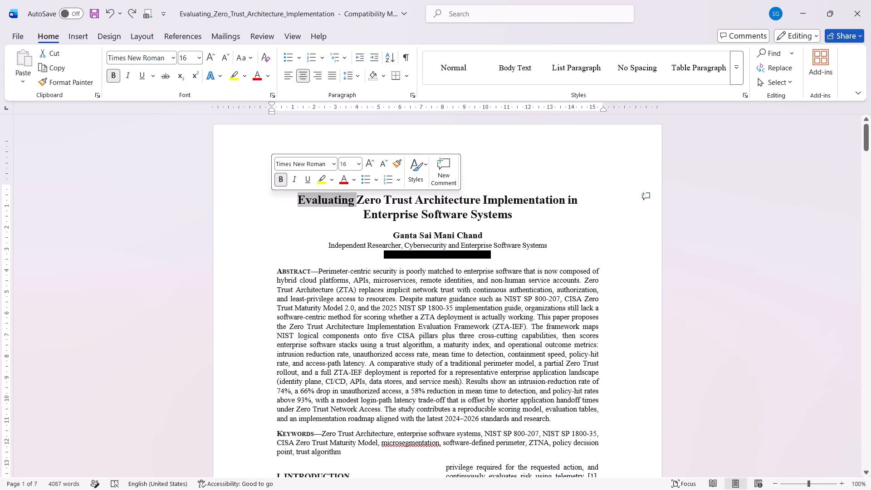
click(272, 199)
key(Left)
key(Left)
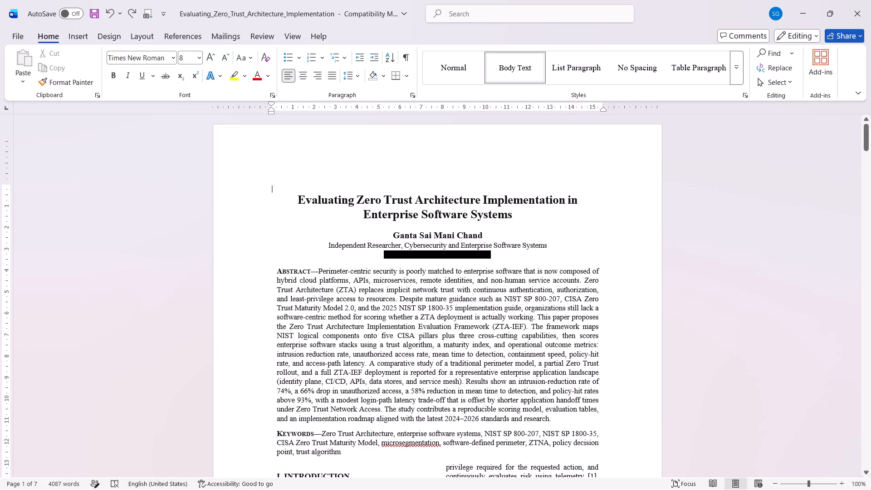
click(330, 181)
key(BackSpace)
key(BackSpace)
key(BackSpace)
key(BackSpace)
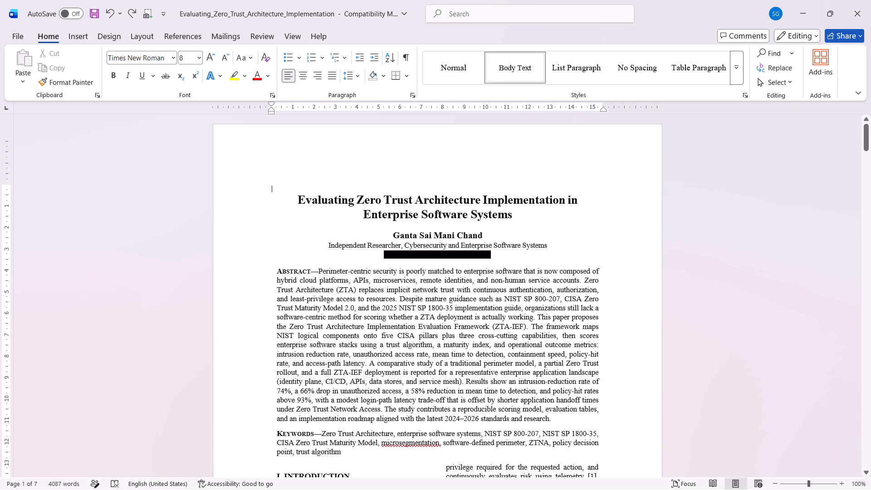
Delete the blank line above the paper title by merging the title paragraph into it.
click(282, 199)
key(BackSpace)
key(BackSpace)
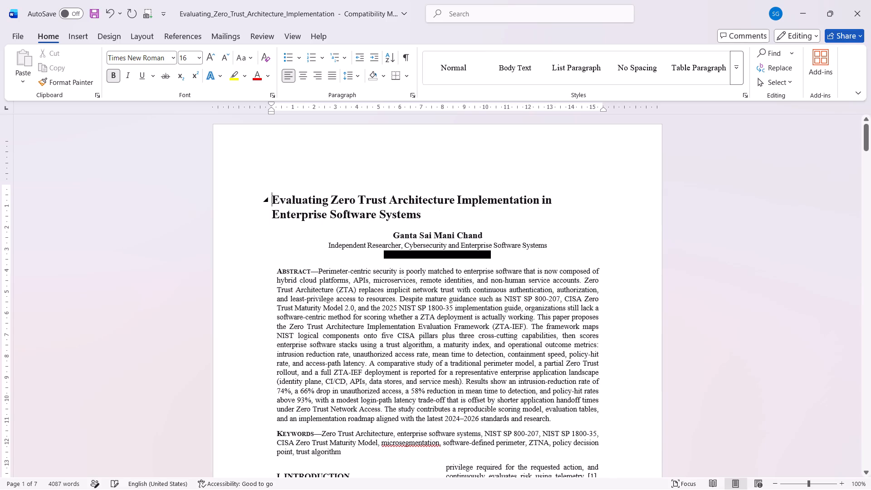
key(BackSpace)
key(BackSpace)
key(BackSpace)
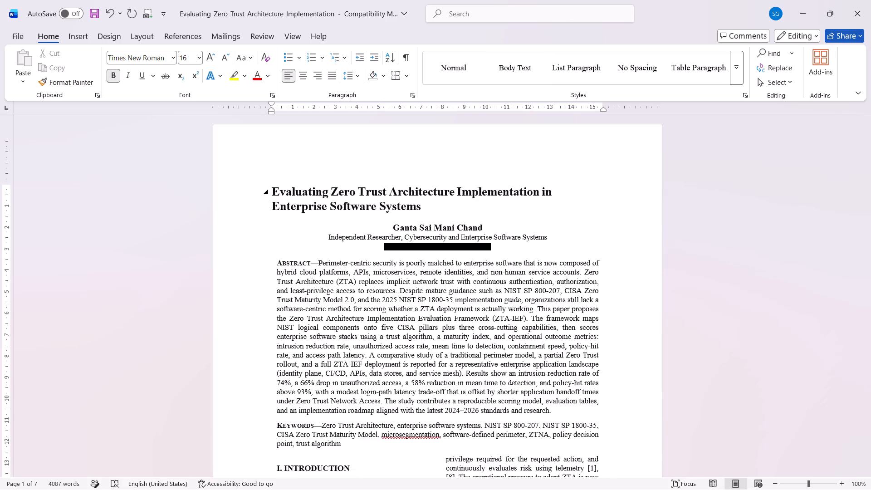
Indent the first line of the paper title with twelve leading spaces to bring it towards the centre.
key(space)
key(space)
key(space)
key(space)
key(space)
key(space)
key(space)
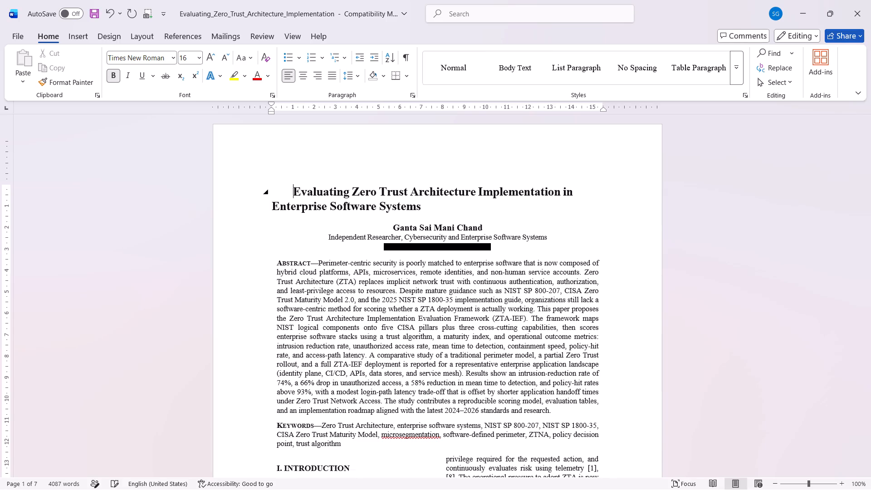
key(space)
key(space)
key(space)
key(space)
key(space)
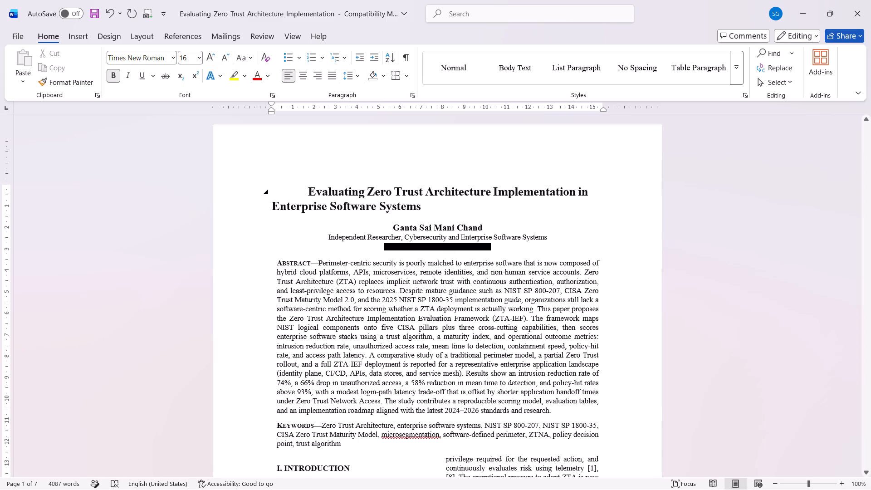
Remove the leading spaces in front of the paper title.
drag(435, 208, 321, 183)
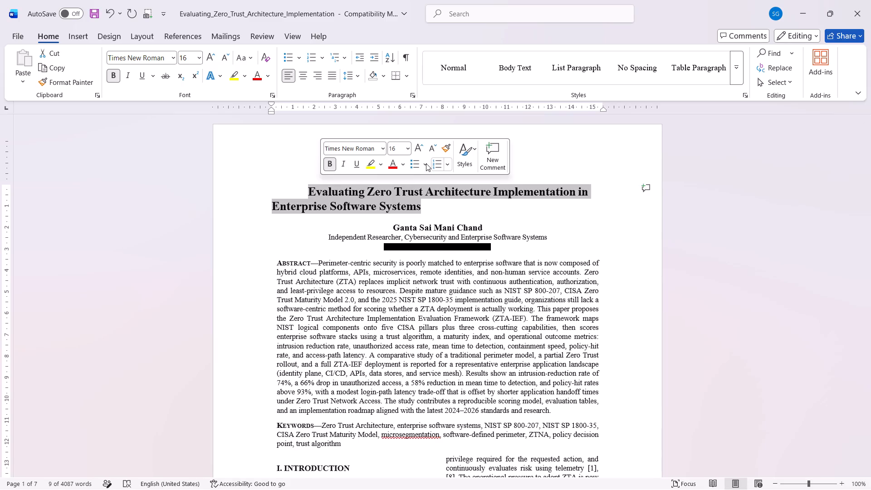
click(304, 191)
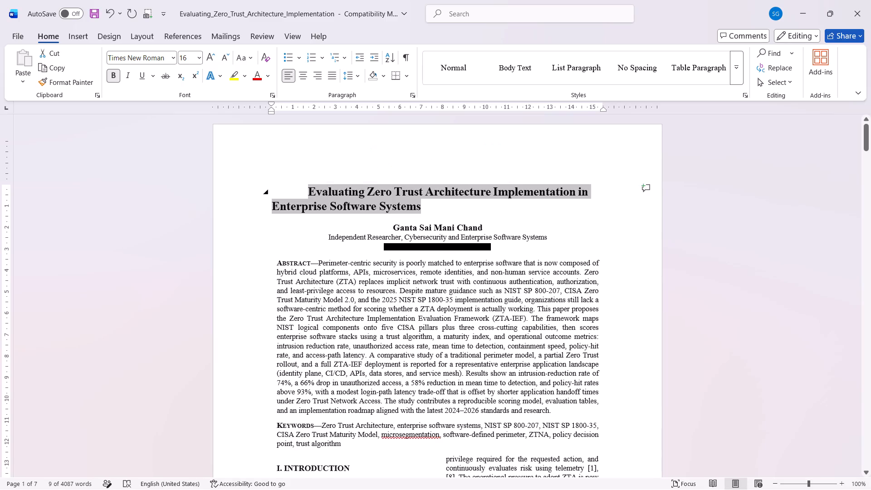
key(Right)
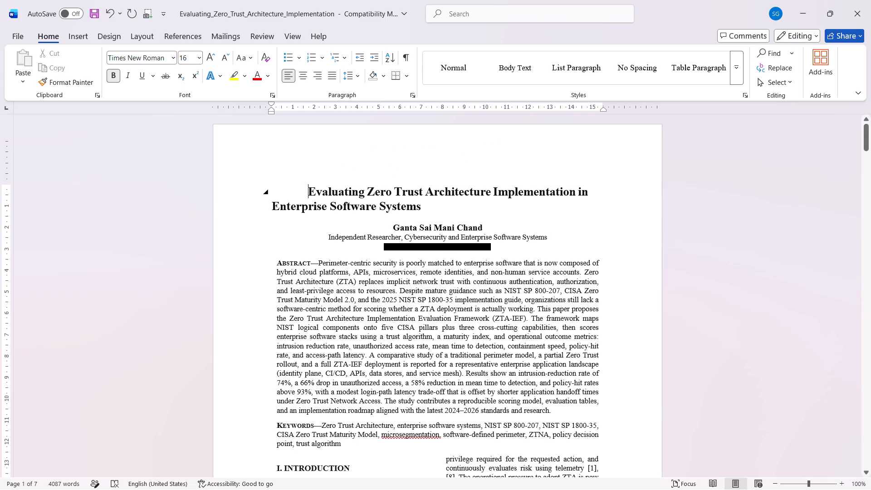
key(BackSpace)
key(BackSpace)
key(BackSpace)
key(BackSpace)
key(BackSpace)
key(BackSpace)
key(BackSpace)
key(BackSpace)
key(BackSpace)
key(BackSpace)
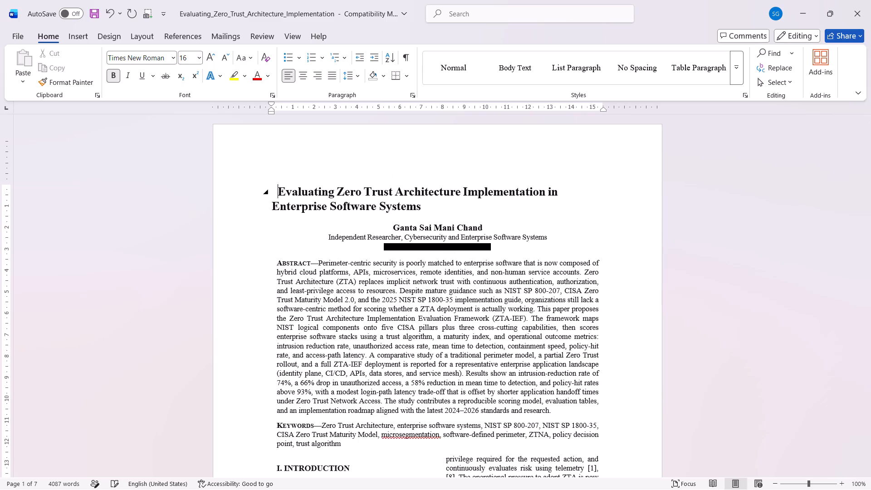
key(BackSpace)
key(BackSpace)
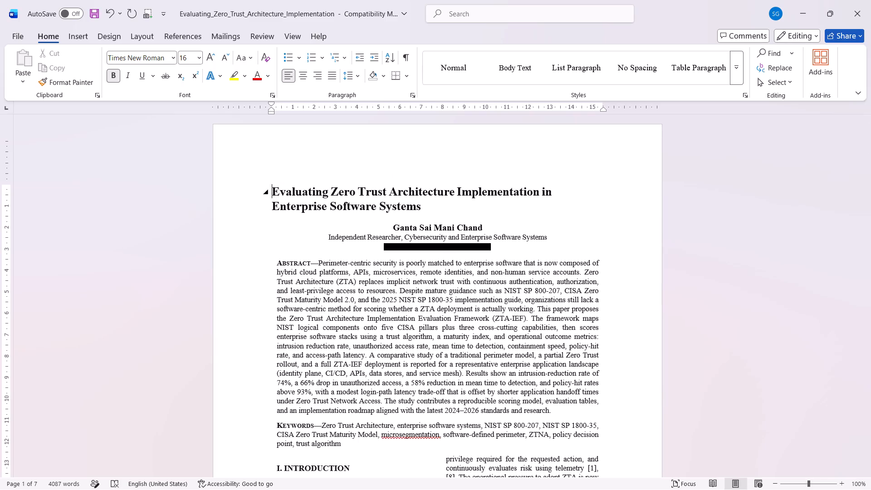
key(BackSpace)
Centre-align the two-line paper title.
drag(426, 207, 291, 194)
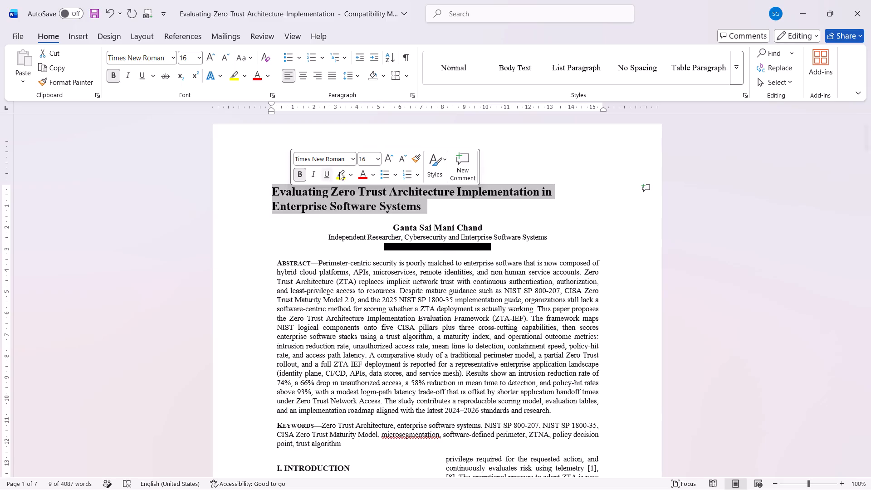
click(306, 82)
click(393, 219)
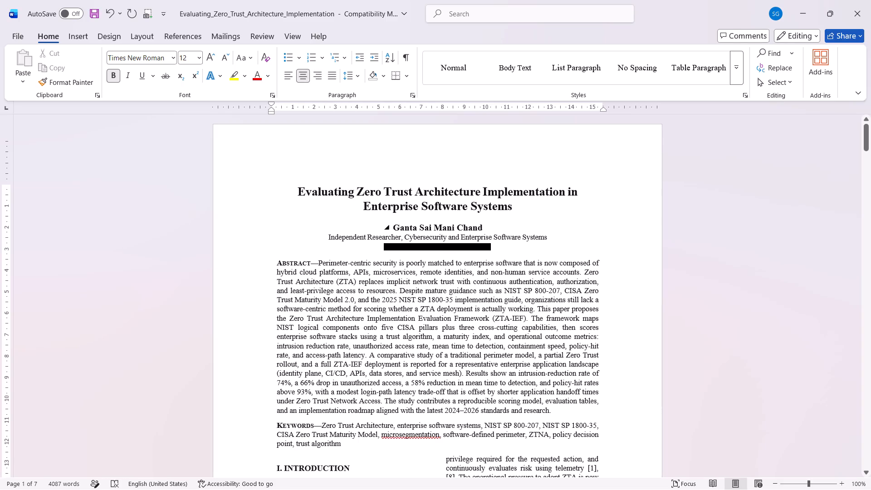
Set the font of the contact line beneath the author's affiliation to Times New Roman.
scroll(548, 237, down, 1)
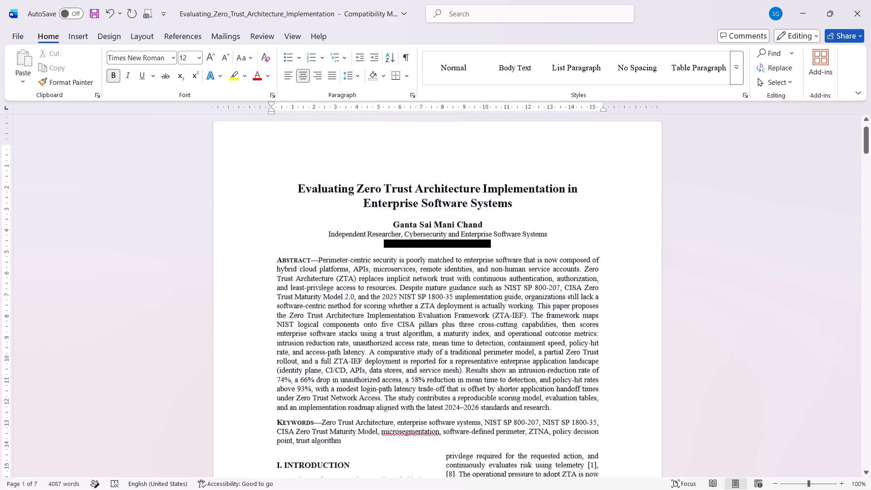
scroll(548, 237, down, 1)
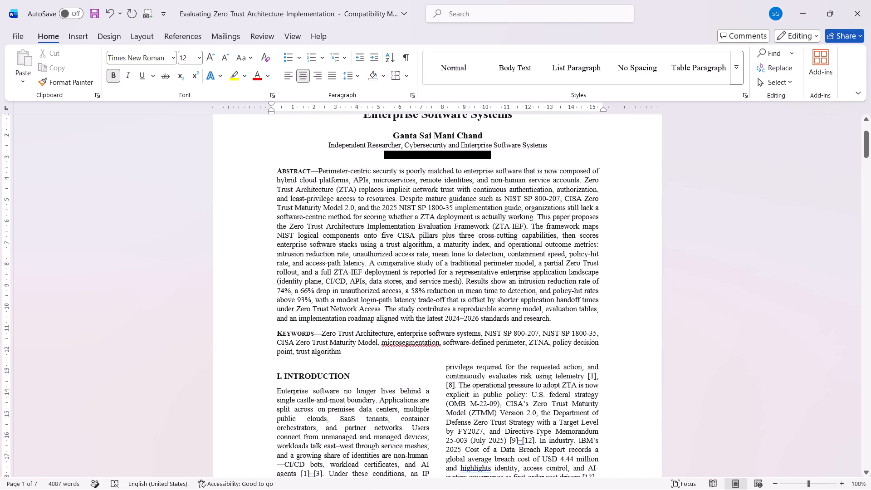
scroll(492, 153, up, 1)
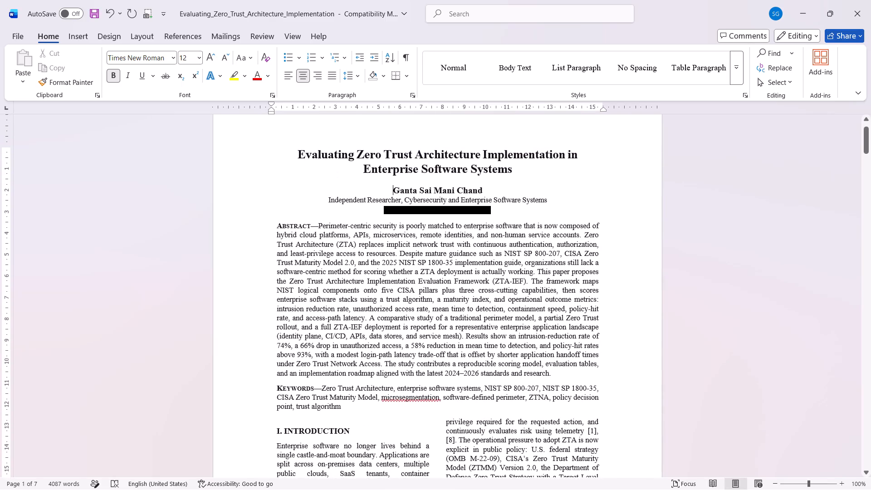
drag(491, 229, 470, 225)
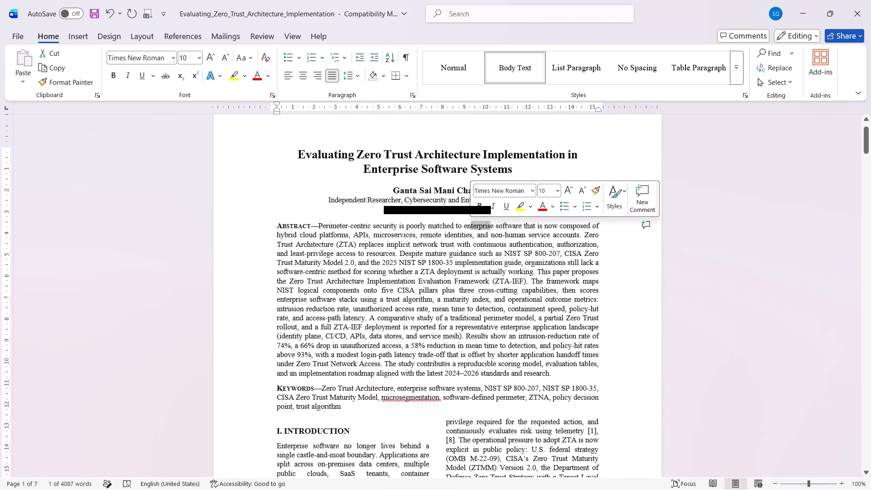
click(460, 217)
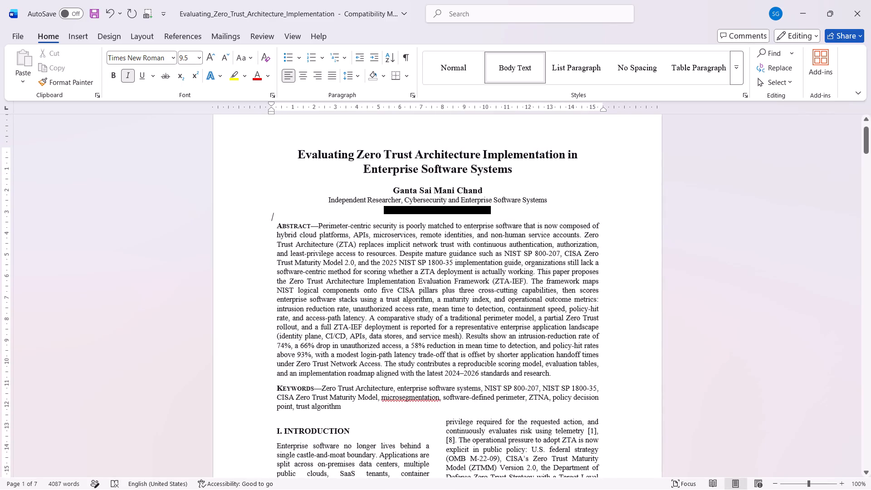
drag(494, 209, 388, 210)
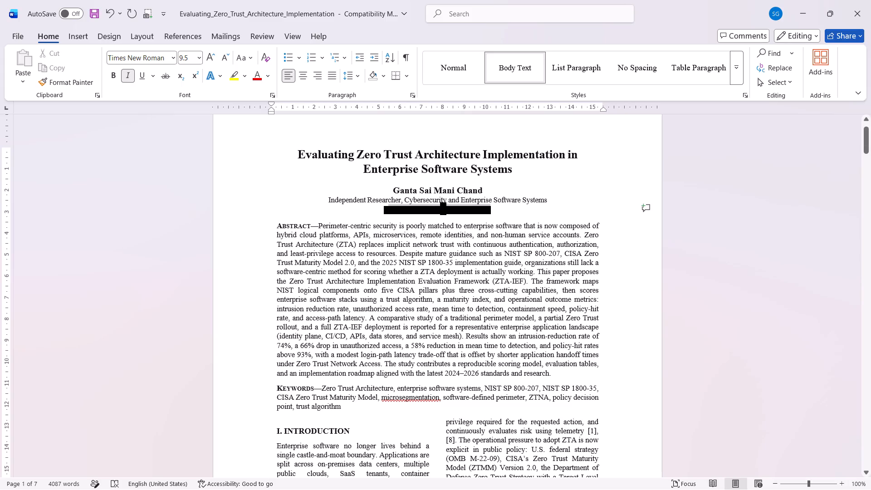
drag(388, 210, 386, 211)
click(423, 175)
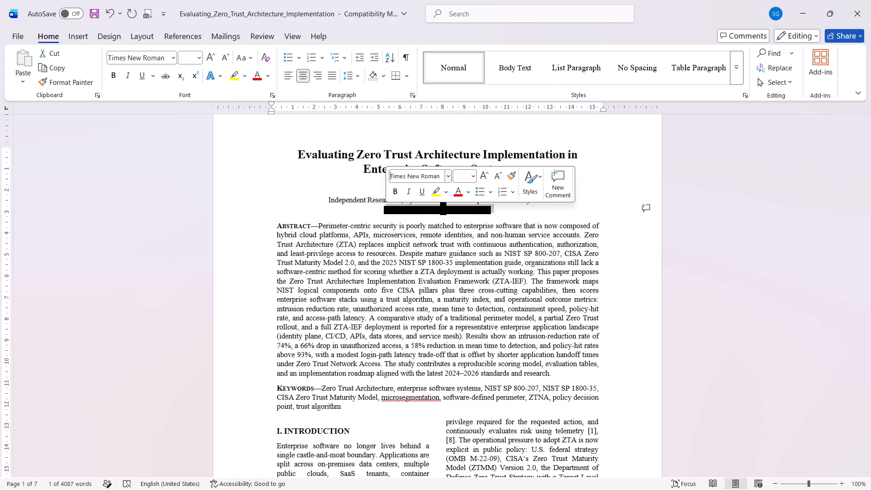
click(423, 175)
click(447, 175)
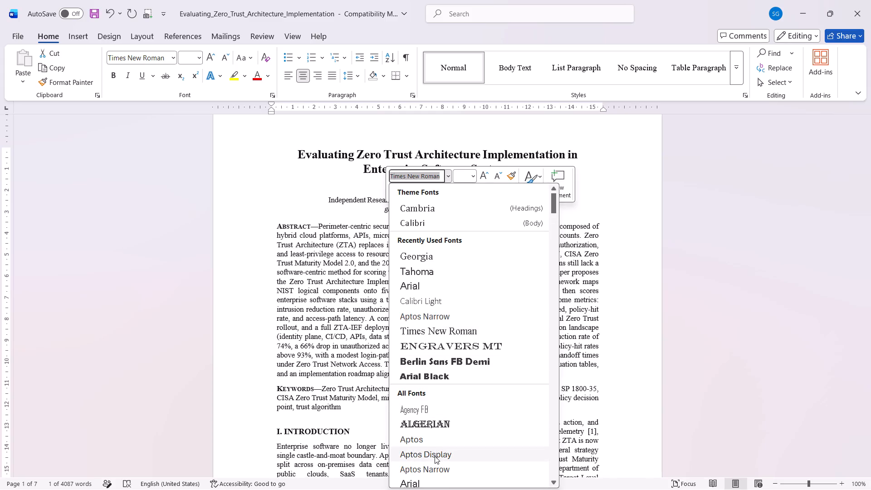
scroll(435, 455, down, 1)
ctrl+scroll(435, 455, down, 1)
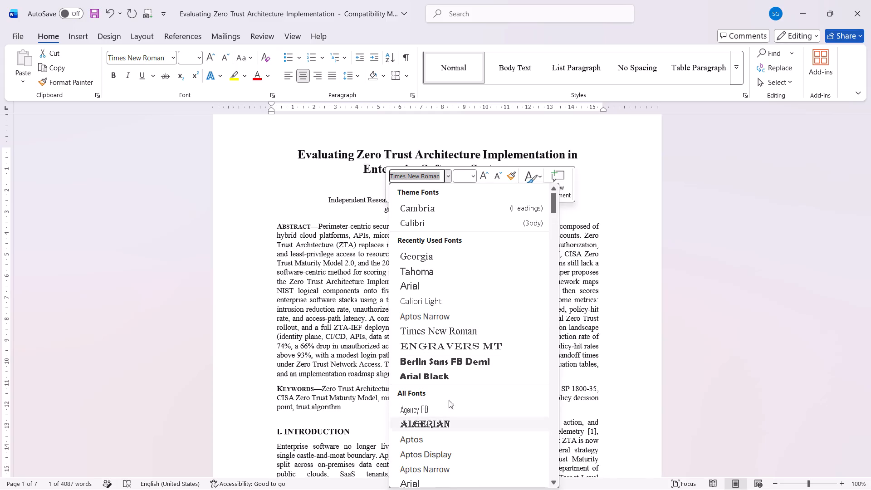
click(472, 328)
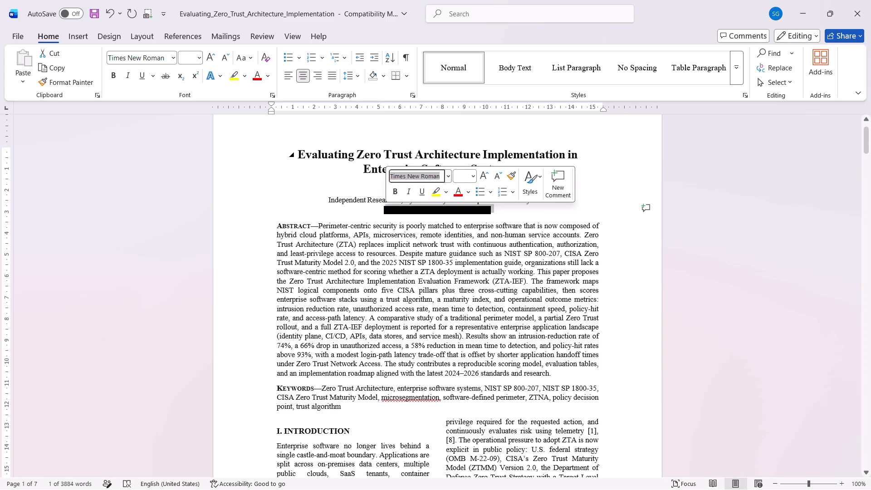
click(348, 165)
Clear underline and italic formatting from the contact line beneath the author's affiliation.
double_click(426, 196)
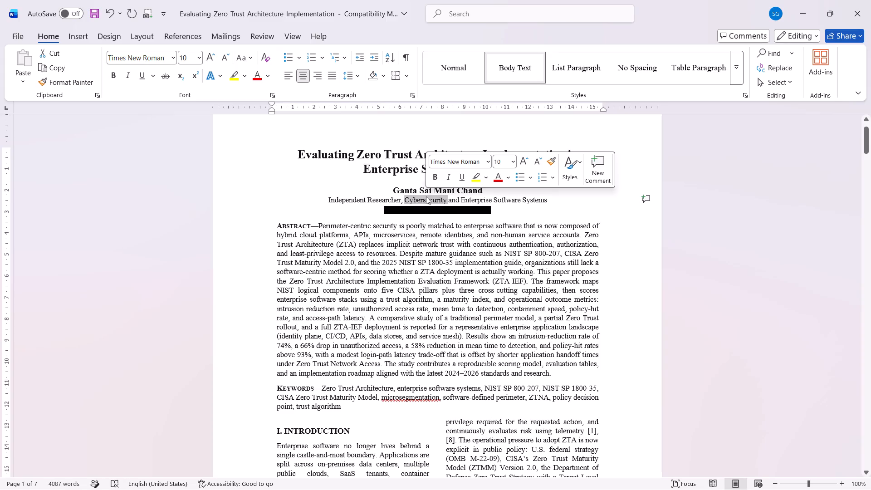
double_click(437, 209)
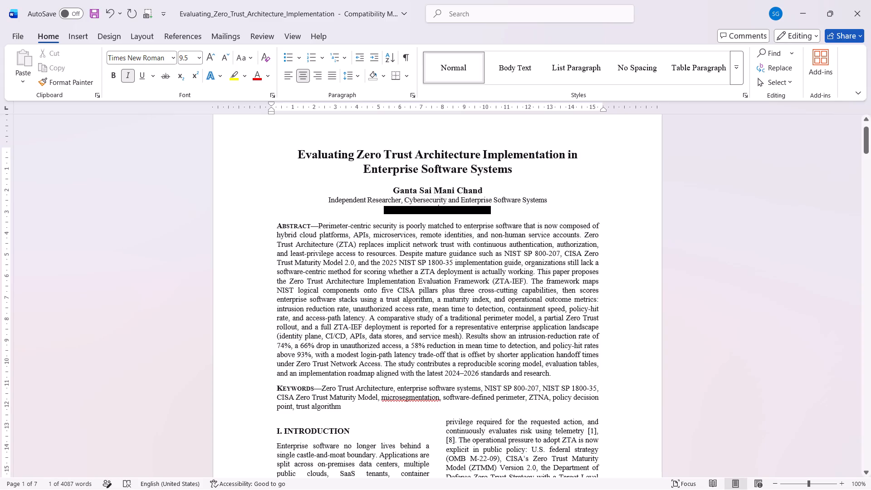
click(494, 207)
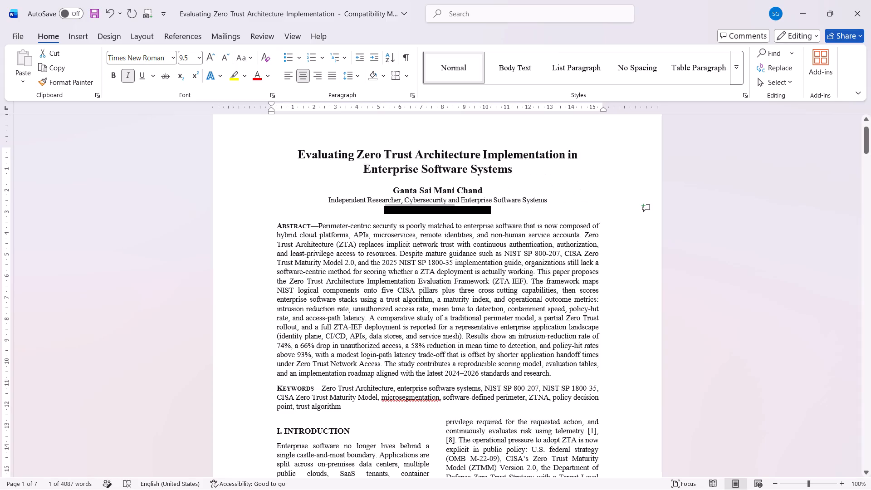
drag(494, 207, 394, 211)
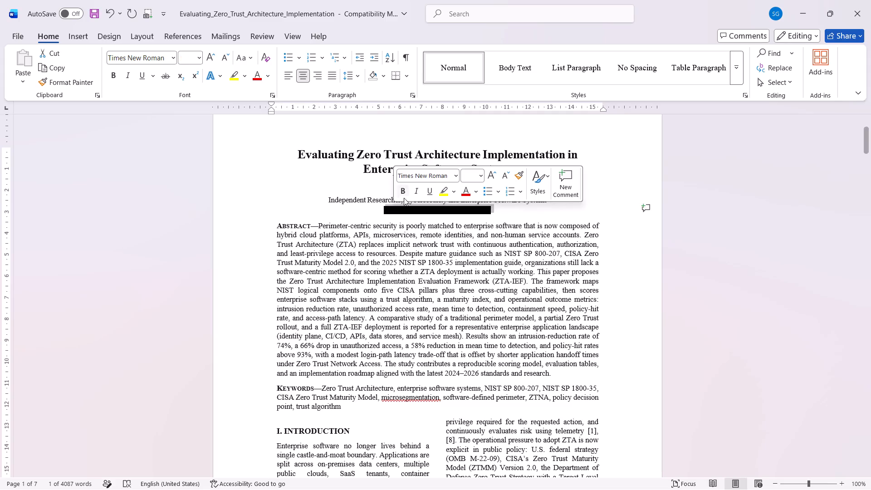
click(430, 191)
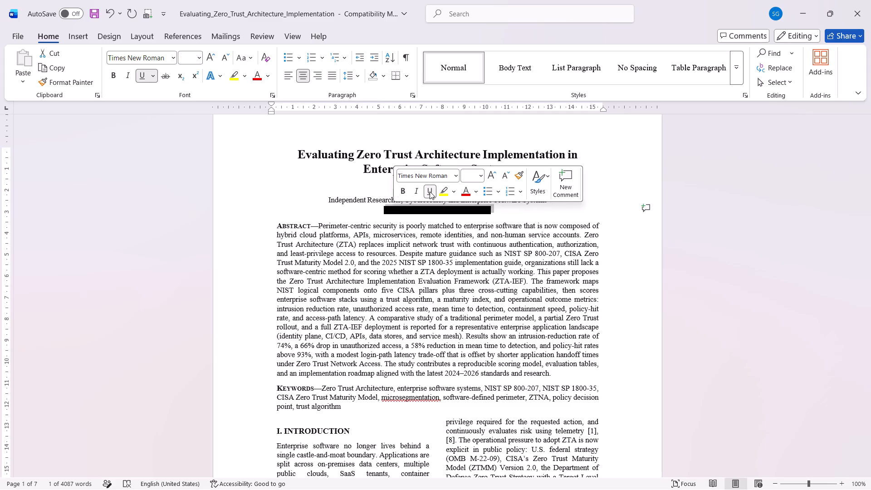
click(430, 191)
click(413, 190)
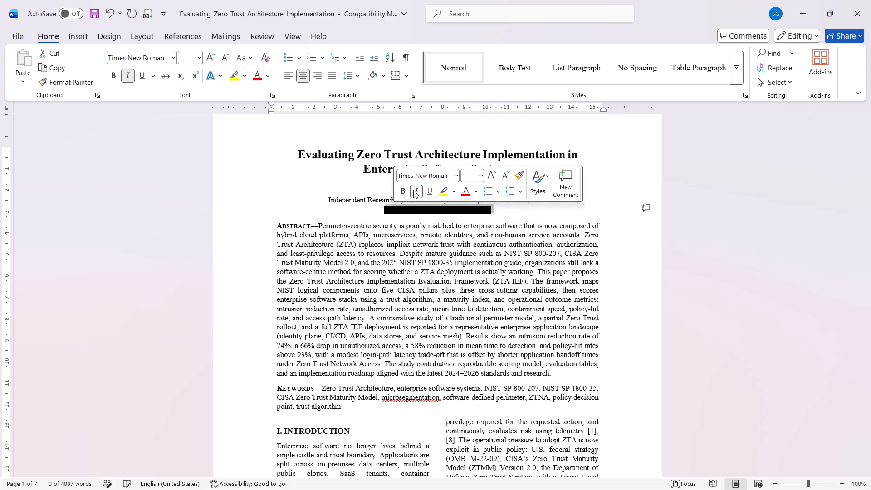
click(413, 190)
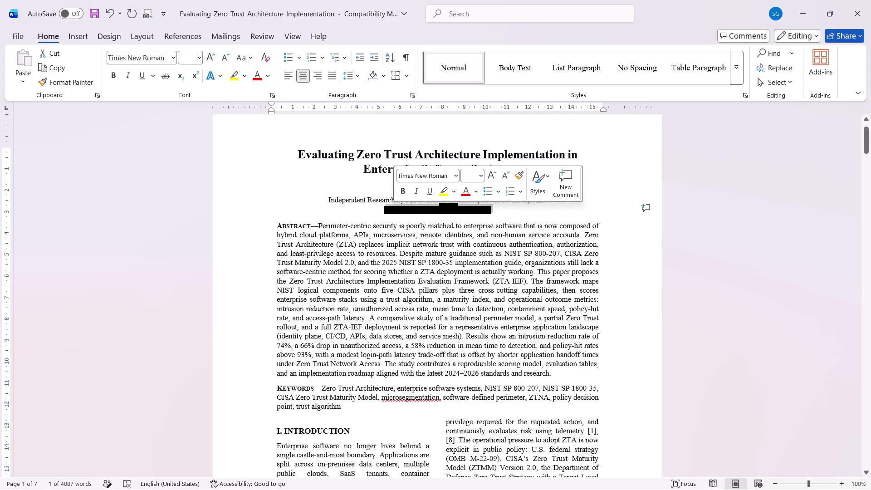
click(479, 215)
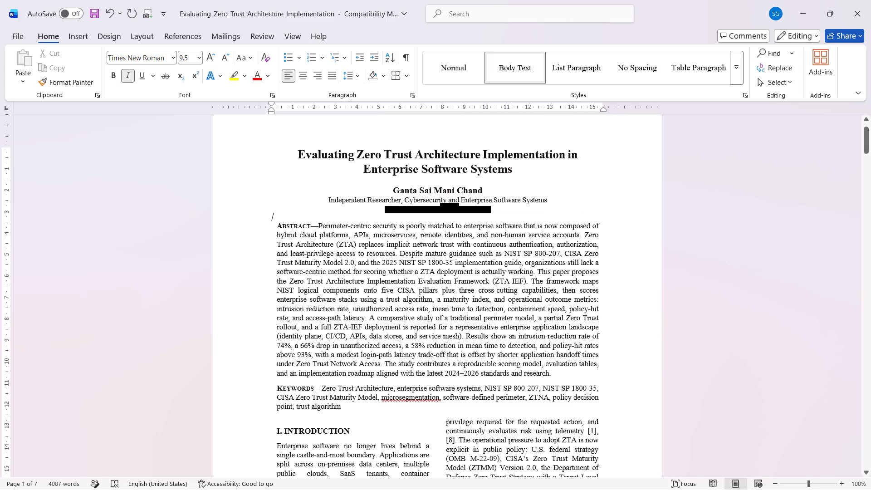
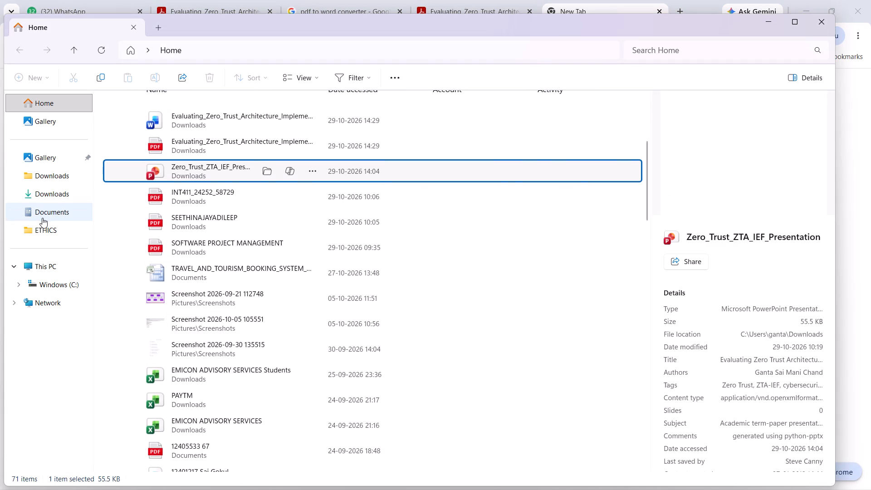
Open the Research on Food Safety and Hygiene PDF from Downloads, examine its title and author block, and close it.
click(54, 200)
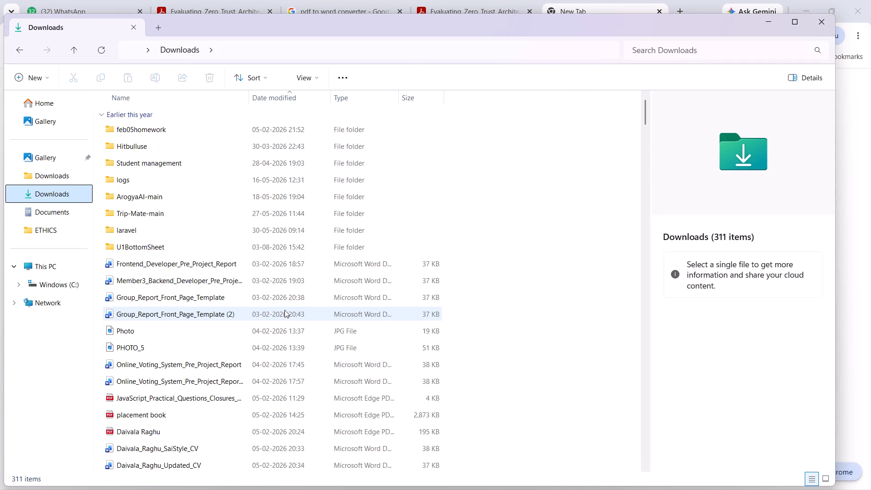
scroll(284, 310, down, 20)
scroll(284, 310, down, 10)
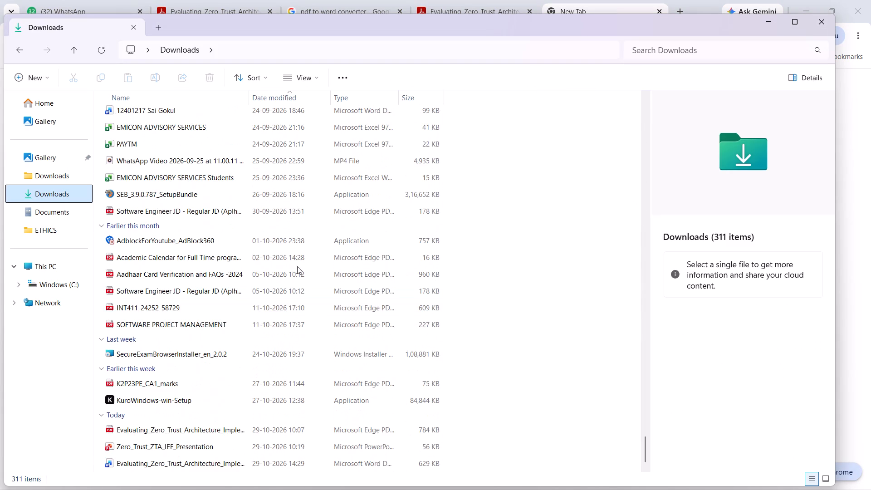
scroll(297, 266, down, 4)
scroll(187, 365, up, 1)
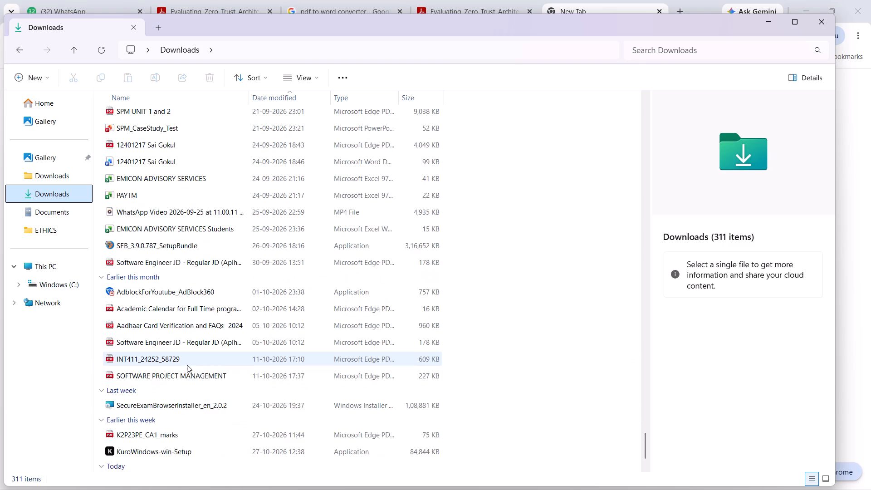
scroll(187, 365, up, 1)
scroll(186, 232, up, 3)
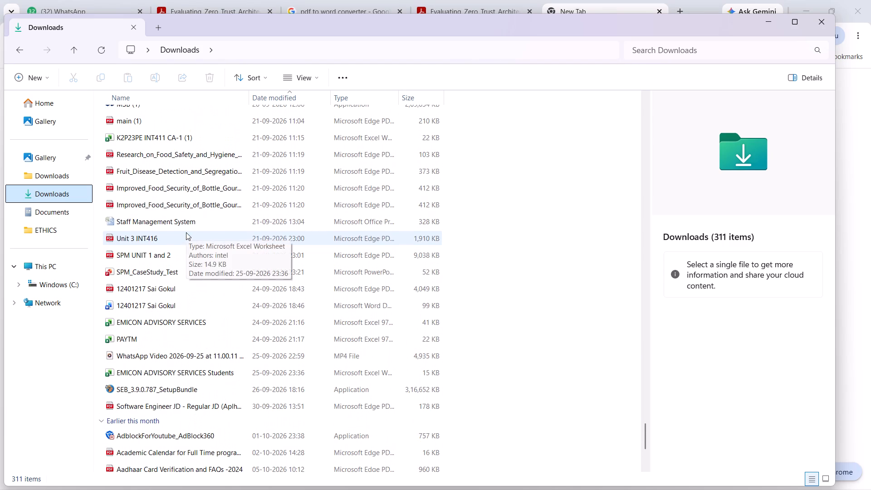
double_click(167, 154)
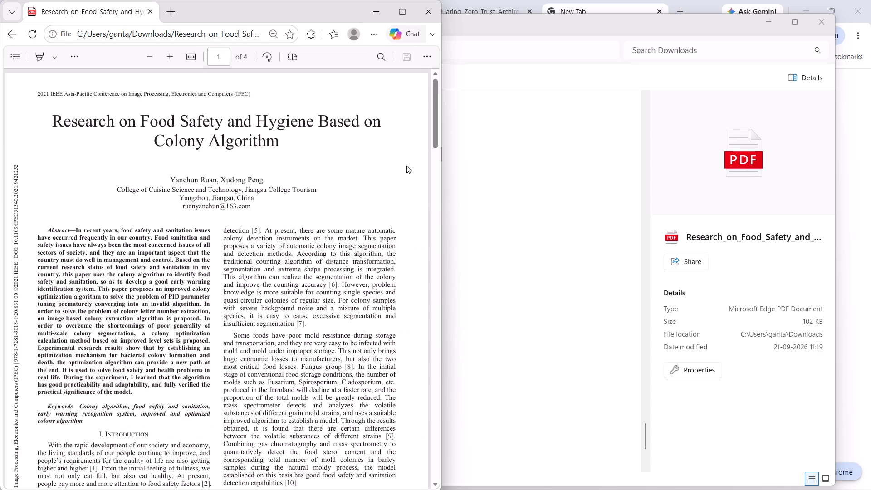
drag(417, 93, 461, 58)
drag(461, 58, 415, 13)
click(415, 13)
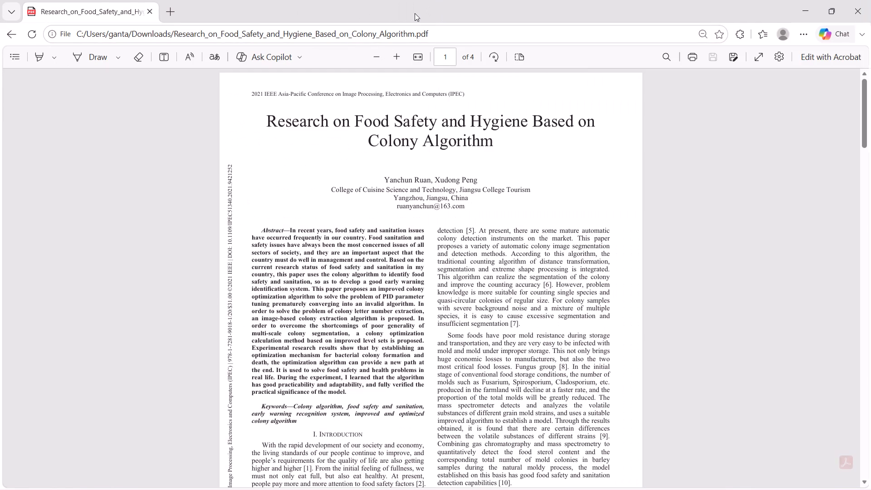
click(868, 5)
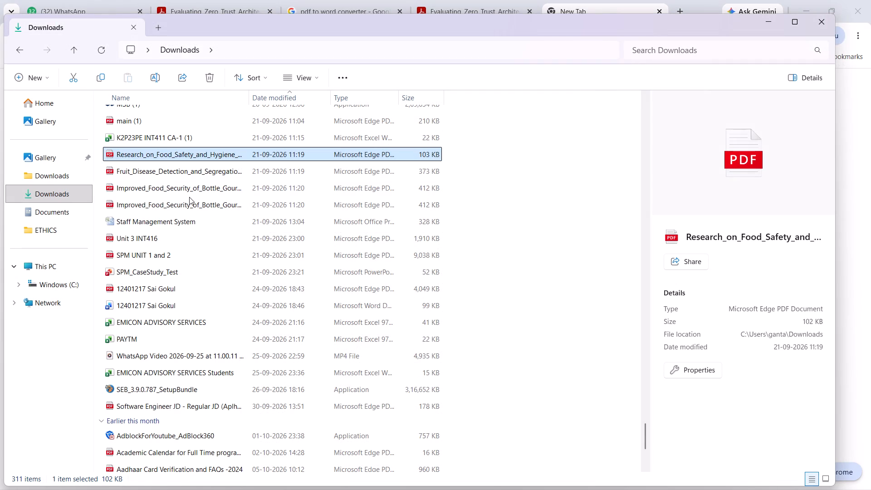
Open the second Improved Food Security of Bottle Gourd Leaf PDF, examine its author block layout, and close it.
double_click(191, 202)
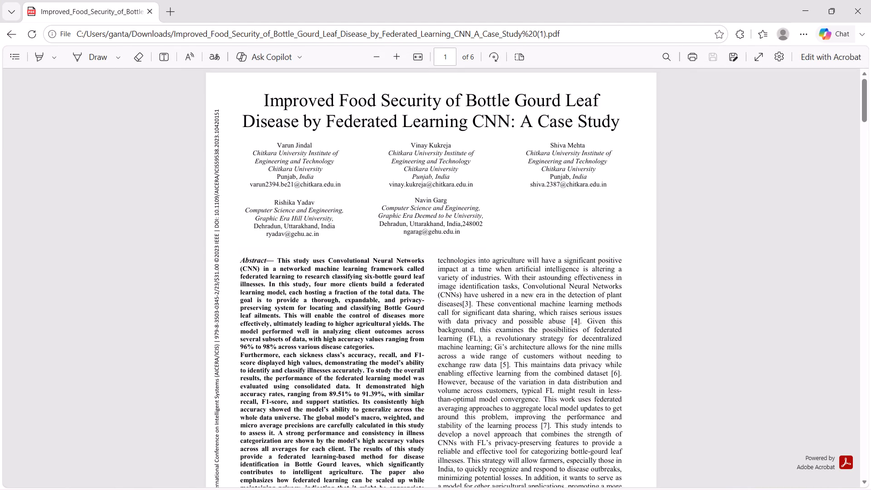
click(857, 18)
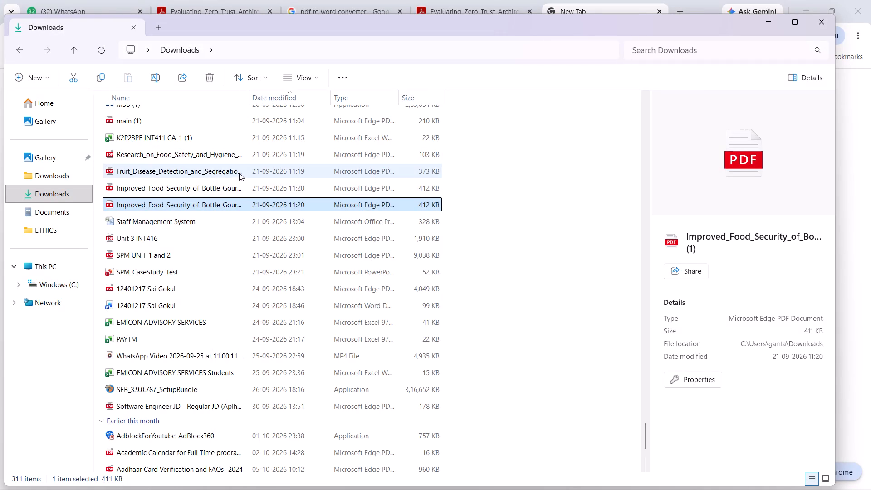
Open the Fruit Disease Detection and Segregation PDF and place it side by side with the Zero Trust Word document.
double_click(239, 173)
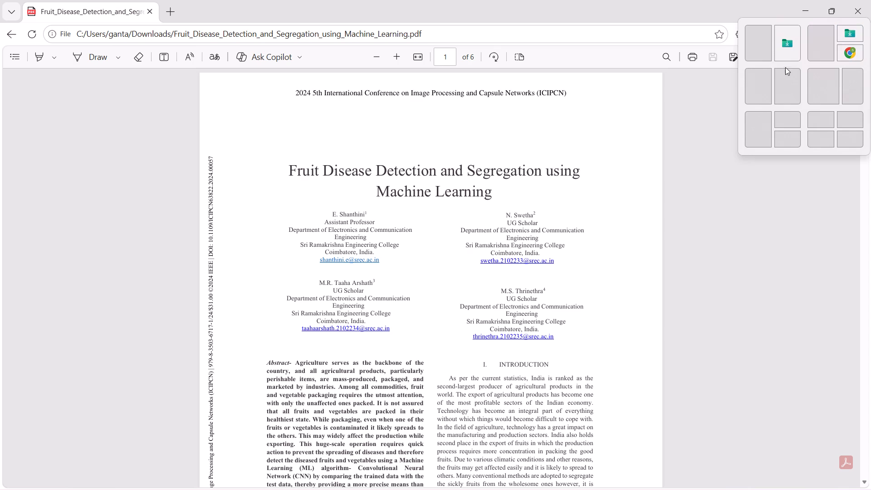
click(766, 89)
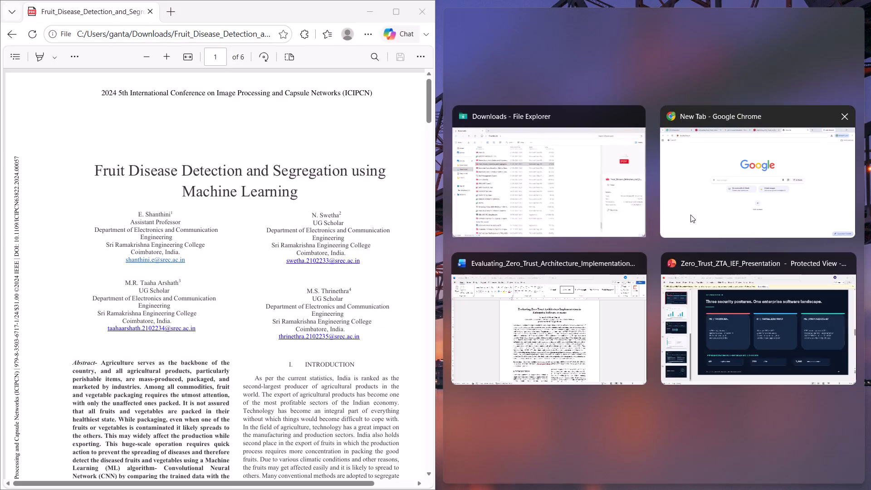
click(600, 312)
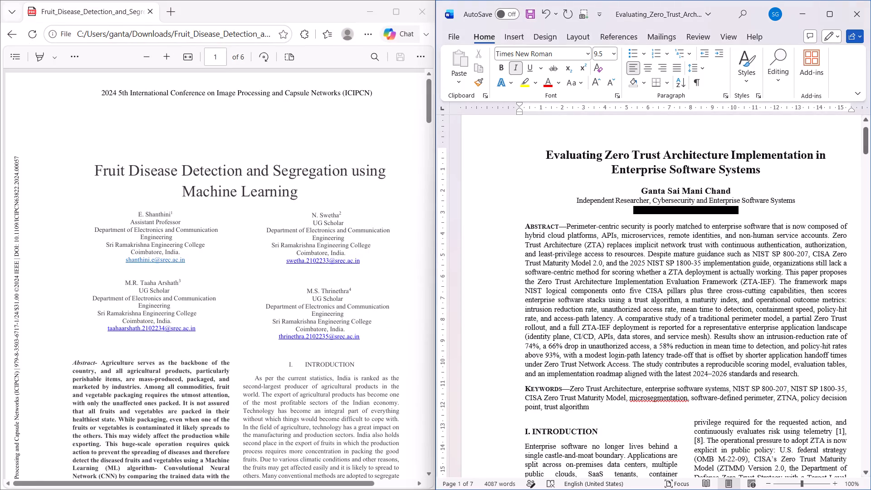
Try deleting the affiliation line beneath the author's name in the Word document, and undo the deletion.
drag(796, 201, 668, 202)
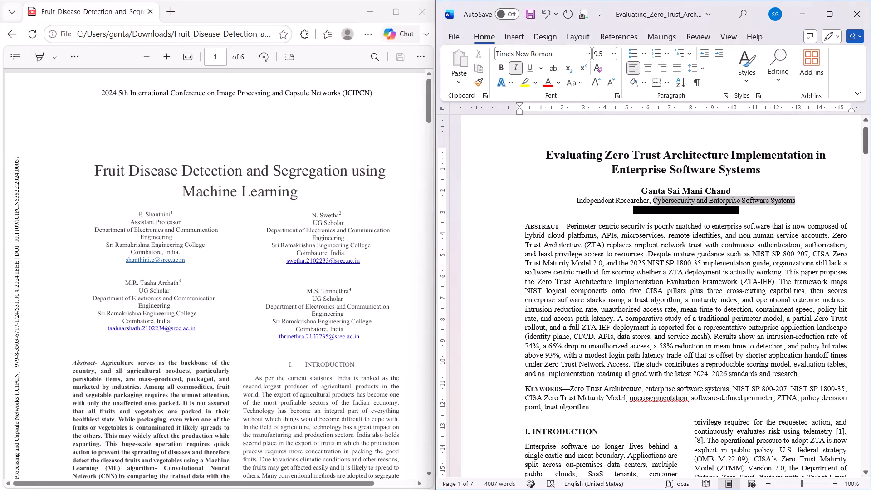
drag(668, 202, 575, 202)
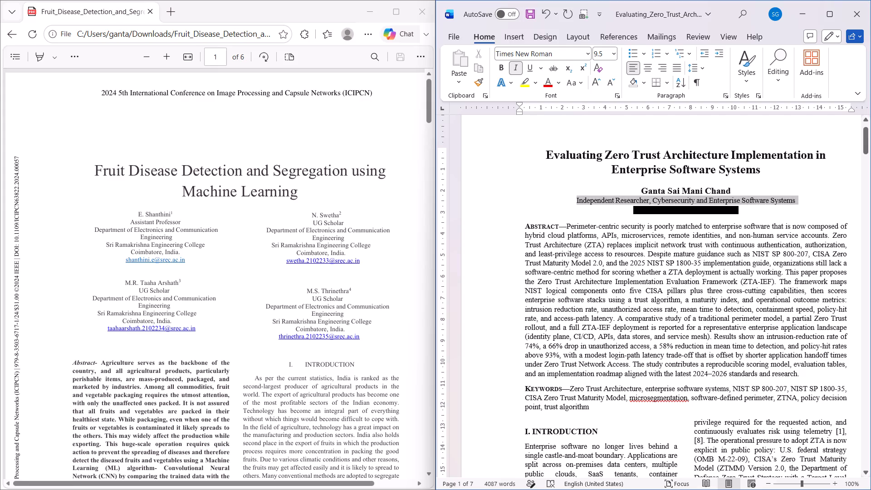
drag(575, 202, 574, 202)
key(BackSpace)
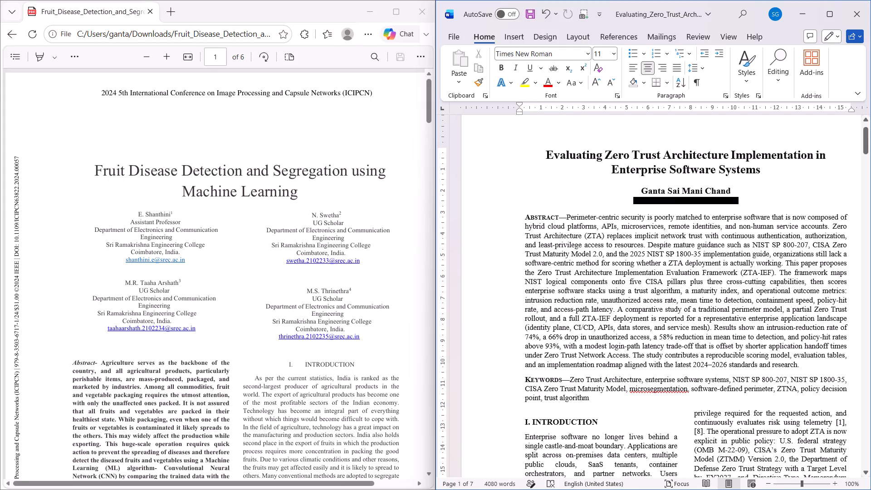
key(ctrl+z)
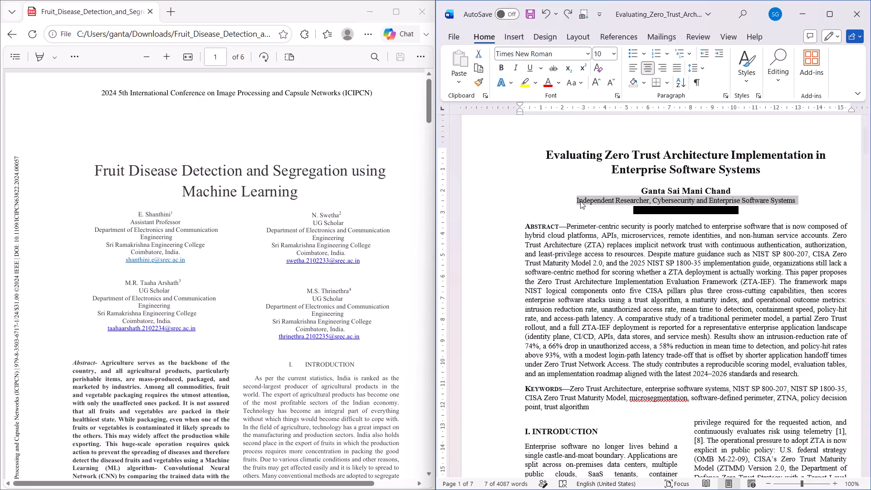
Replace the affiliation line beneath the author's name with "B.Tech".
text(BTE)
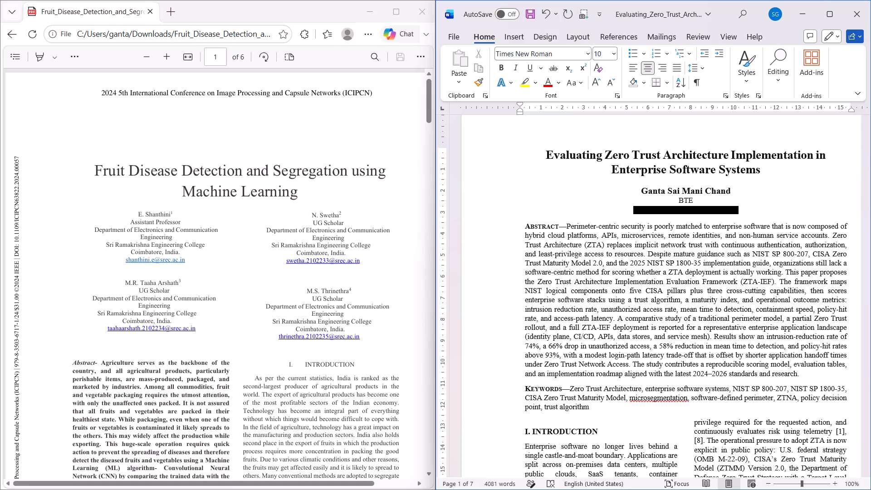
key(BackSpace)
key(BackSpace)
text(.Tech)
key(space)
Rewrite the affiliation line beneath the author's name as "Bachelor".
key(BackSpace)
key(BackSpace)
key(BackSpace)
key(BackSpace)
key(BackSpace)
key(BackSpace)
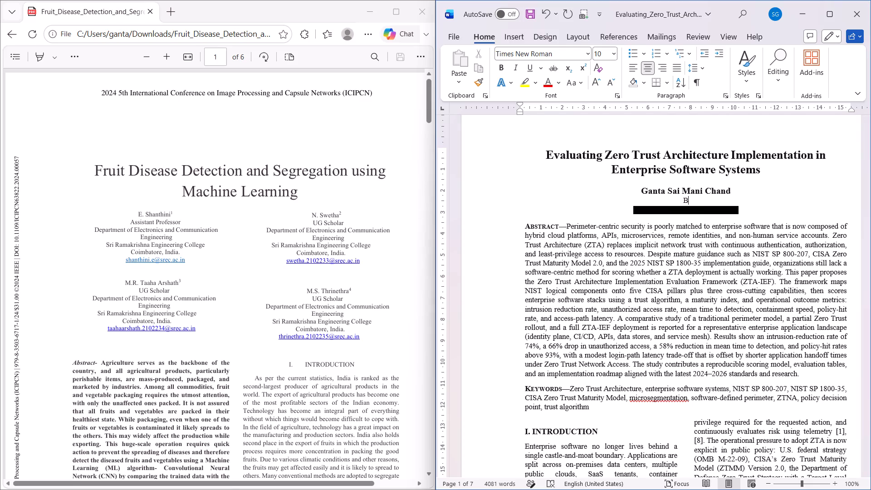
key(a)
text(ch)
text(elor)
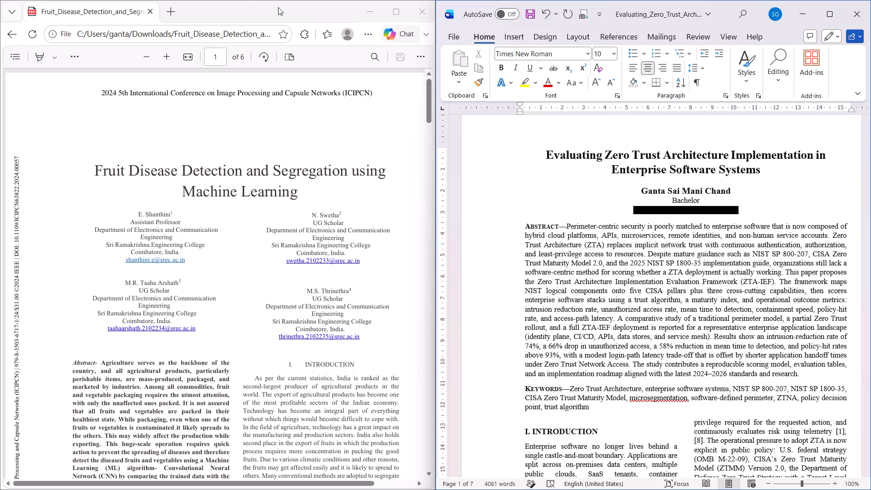
Close the Fruit Disease Detection PDF, recheck the author block in the Research on Food Safety PDF, and close that too.
click(423, 8)
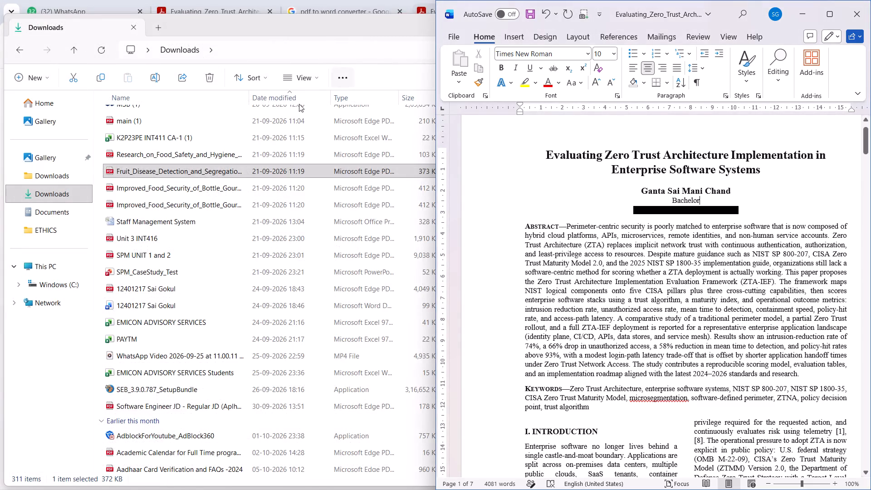
double_click(205, 157)
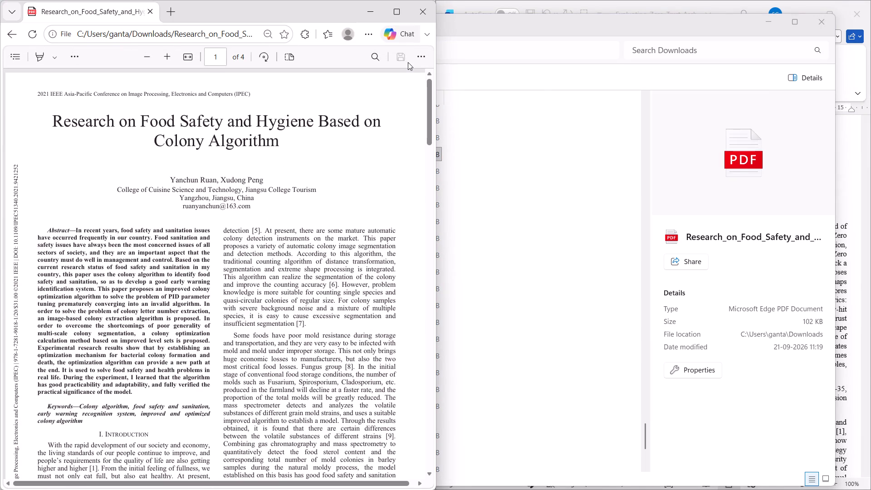
click(423, 20)
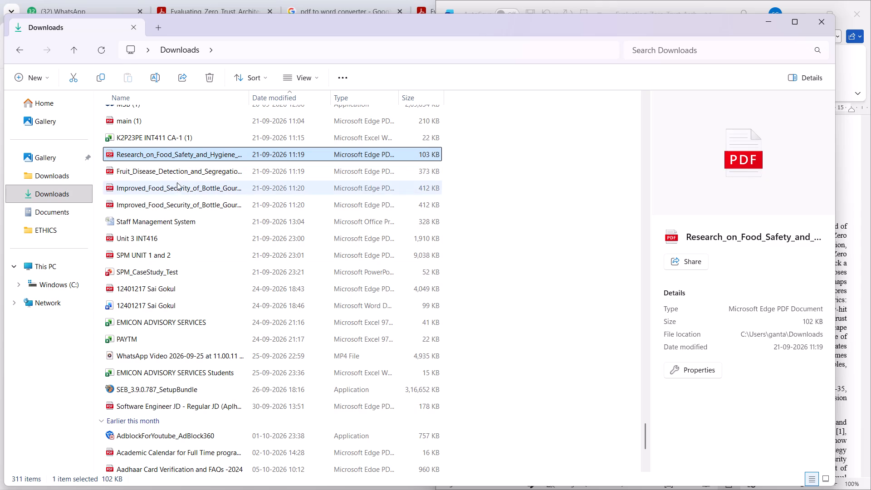
Open the second Improved Food Security of Bottle Gourd Leaf PDF beside the Word document and close the Downloads window.
double_click(180, 201)
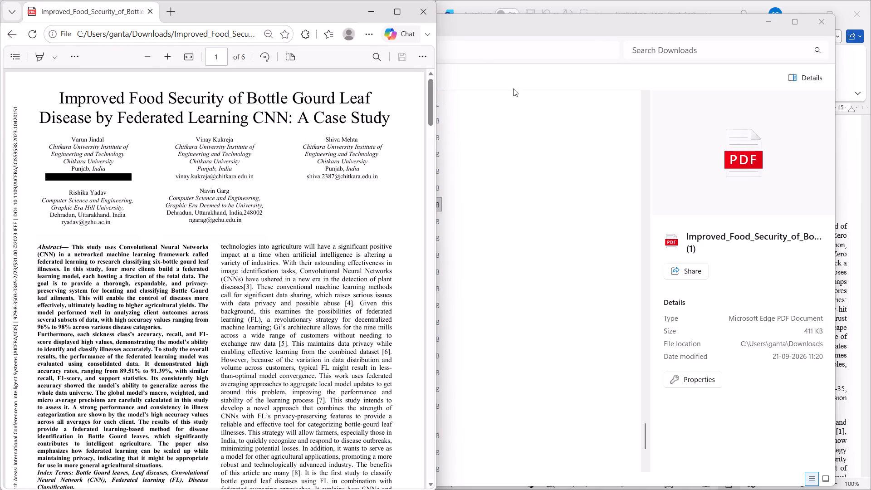
click(823, 26)
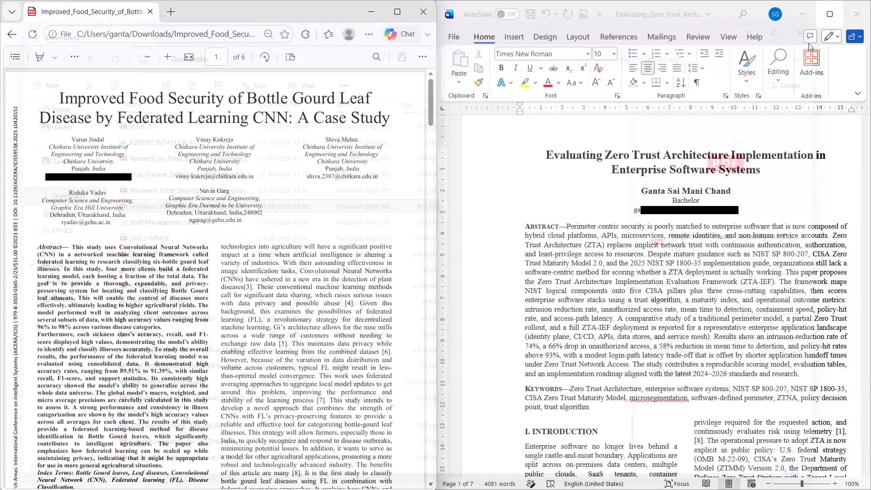
Replace the text on the affiliation line beneath the author's name with "Lovely Proffesional University".
click(707, 197)
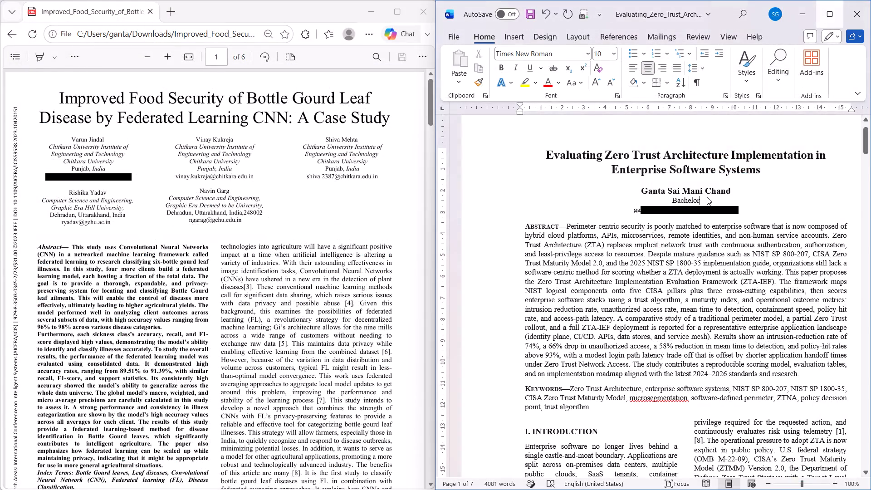
key(BackSpace)
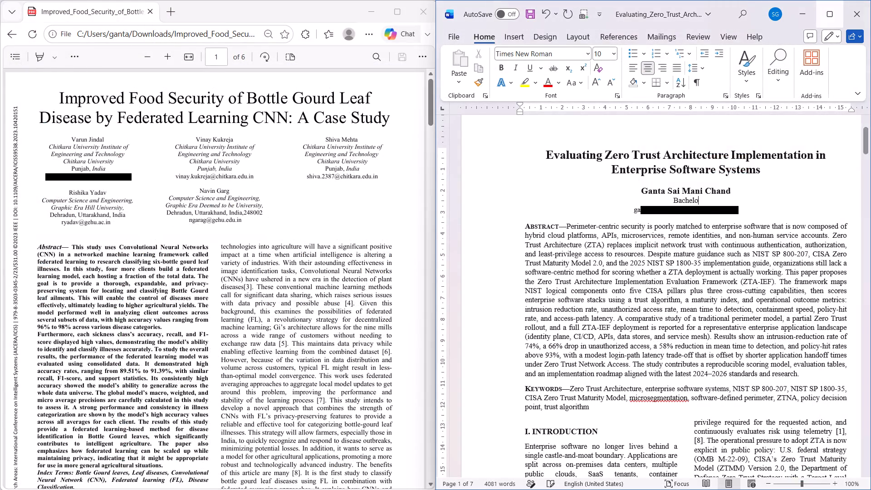
key(BackSpace)
key(BackSpace)
key(BackSpace)
key(BackSpace)
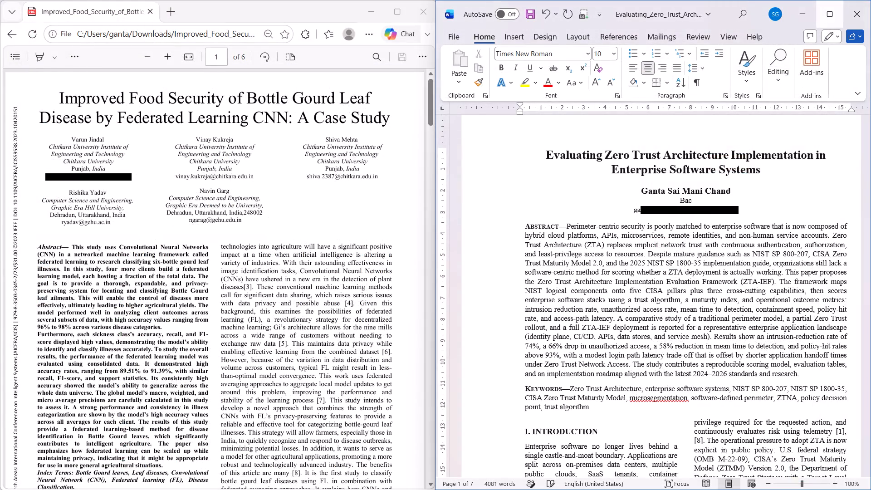
key(BackSpace)
key(BackSpace)
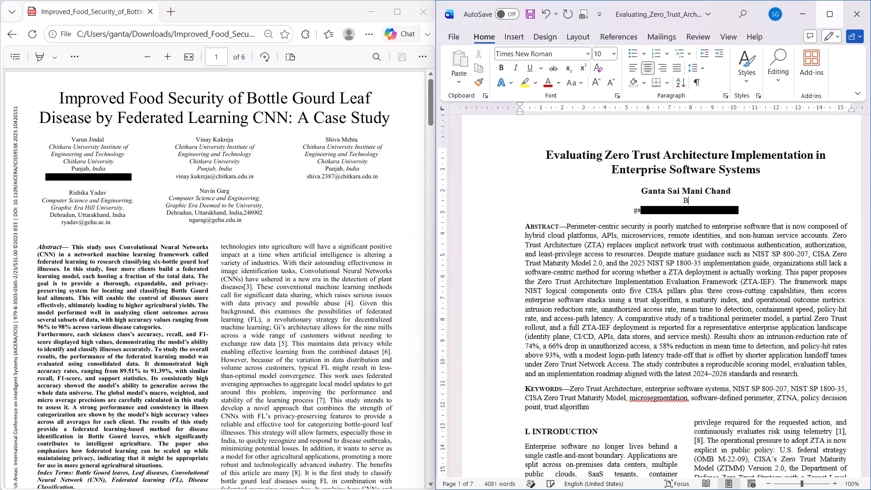
key(BackSpace)
text(Lovely)
key(space)
text(Proffesional)
key(space)
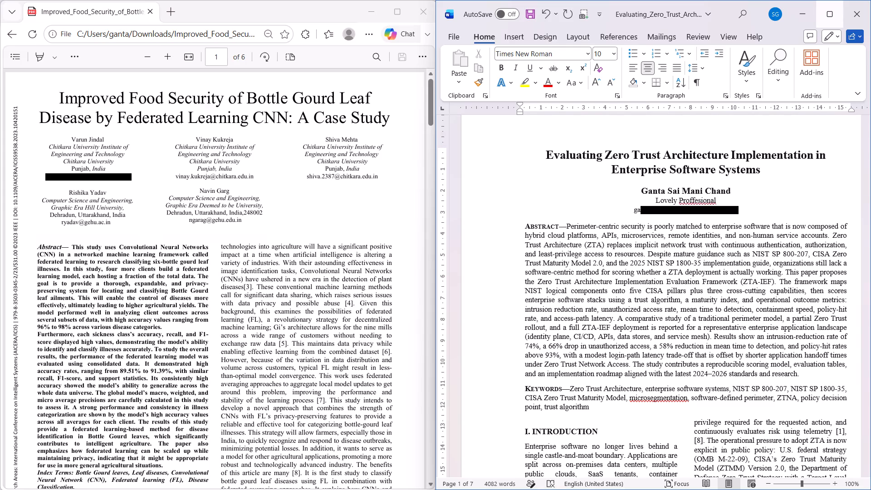
text(Universir)
key(BackSpace)
text(ty)
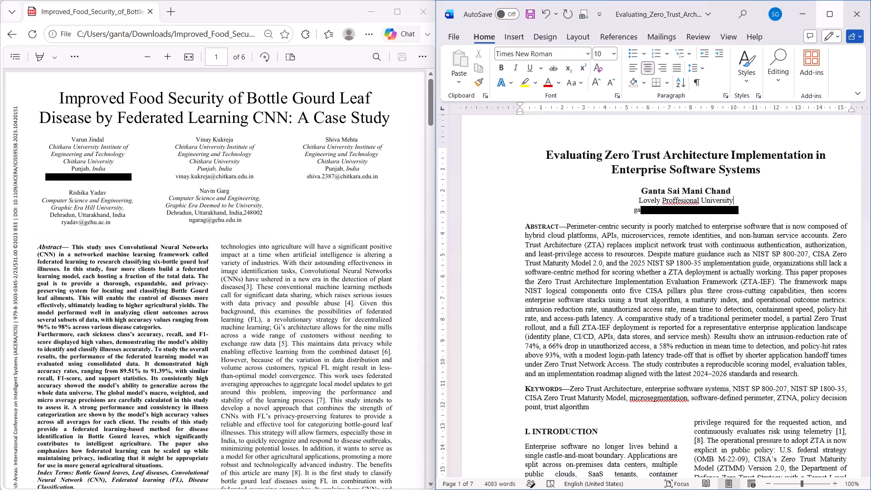
Delete the whole "Lovely Proffesional University" text from the affiliation line beneath the author's name.
key(BackSpace)
key(BackSpace)
key(BackSpace)
key(BackSpace)
key(BackSpace)
key(BackSpace)
key(BackSpace)
key(BackSpace)
key(BackSpace)
key(BackSpace)
key(BackSpace)
key(BackSpace)
key(BackSpace)
key(BackSpace)
key(BackSpace)
key(BackSpace)
key(BackSpace)
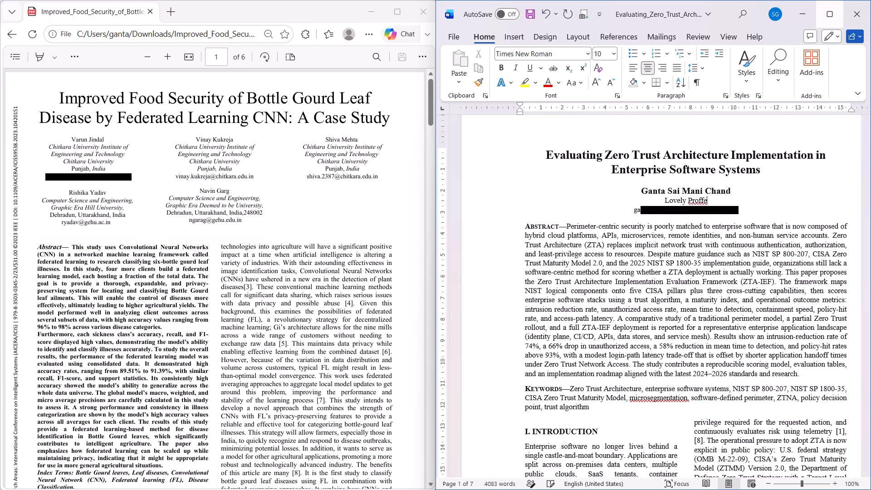
key(BackSpace)
key(BackSpace)
key(BackSpace)
key(BackSpace)
key(BackSpace)
key(BackSpace)
key(BackSpace)
key(BackSpace)
key(BackSpace)
key(BackSpace)
key(BackSpace)
key(BackSpace)
key(BackSpace)
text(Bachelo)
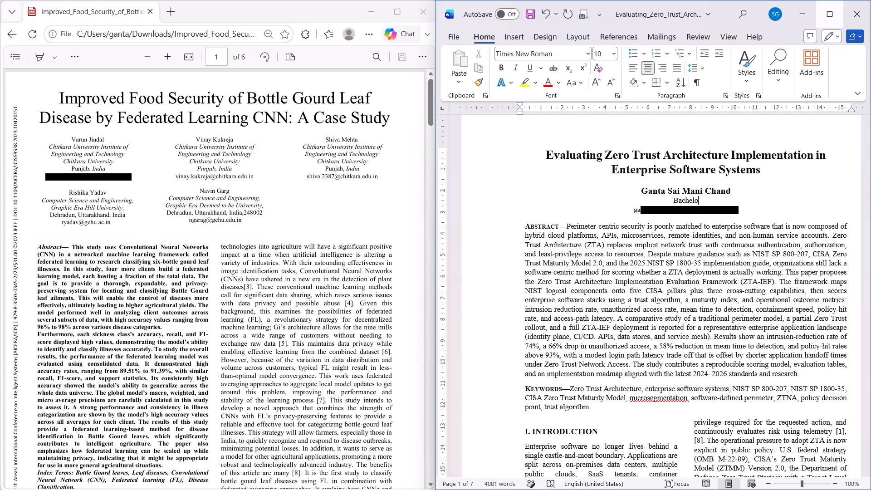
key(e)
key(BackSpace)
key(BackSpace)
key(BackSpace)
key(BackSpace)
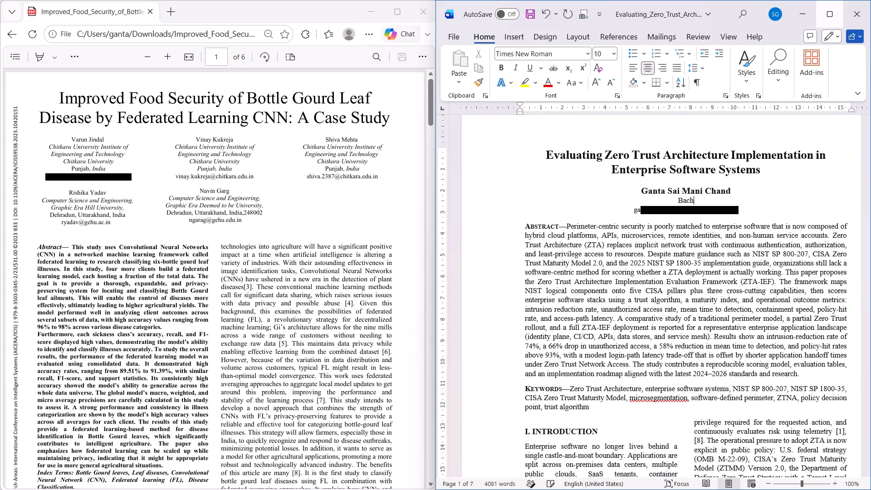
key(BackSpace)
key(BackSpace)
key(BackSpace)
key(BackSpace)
Enter "Computer Science and Engineering," on the emptied affiliation line beneath the author's name.
text(Computer)
key(space)
text(Science)
key(space)
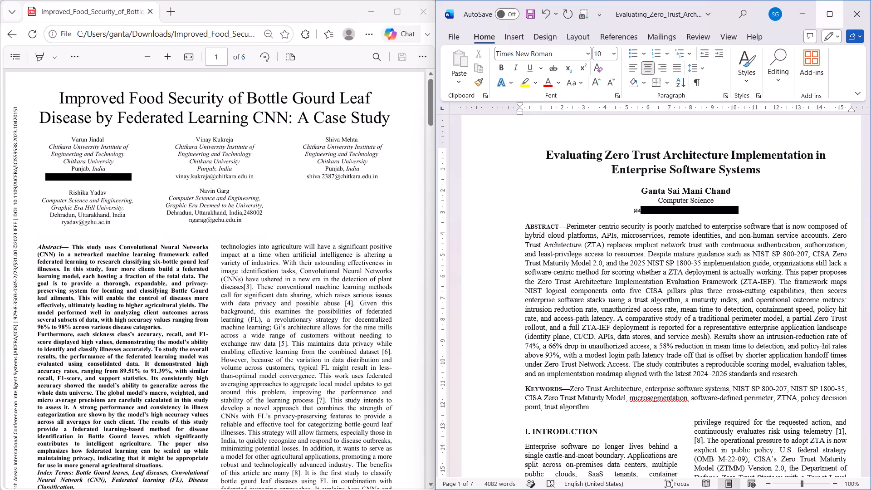
key(a)
text(nd Eng)
text(ineer)
key(i)
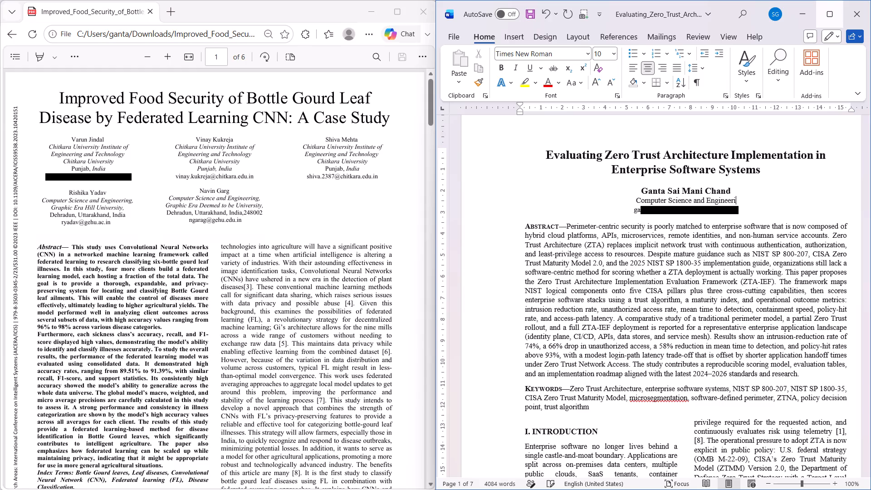
key(n)
key(g)
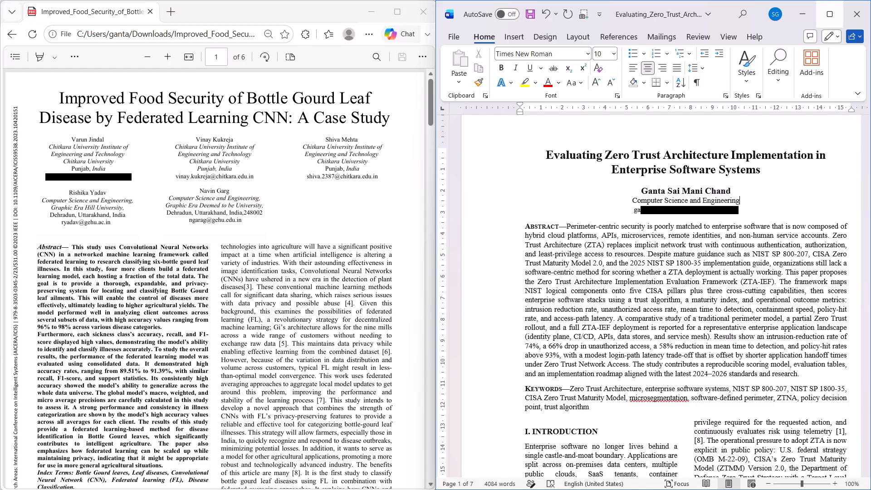
key(comma)
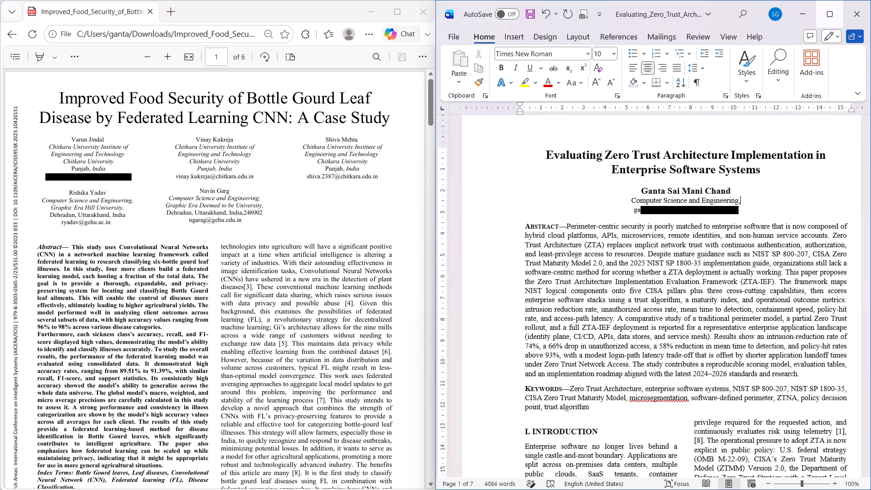
Add "Lovely Professional University," on a new line below the department, within the same affiliation paragraph.
key(shift+Return)
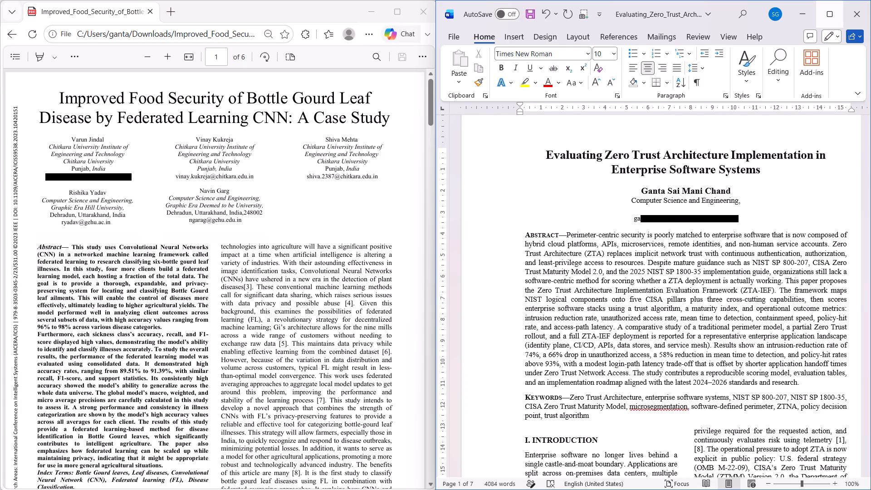
text(Lovely)
key(space)
text(Professional)
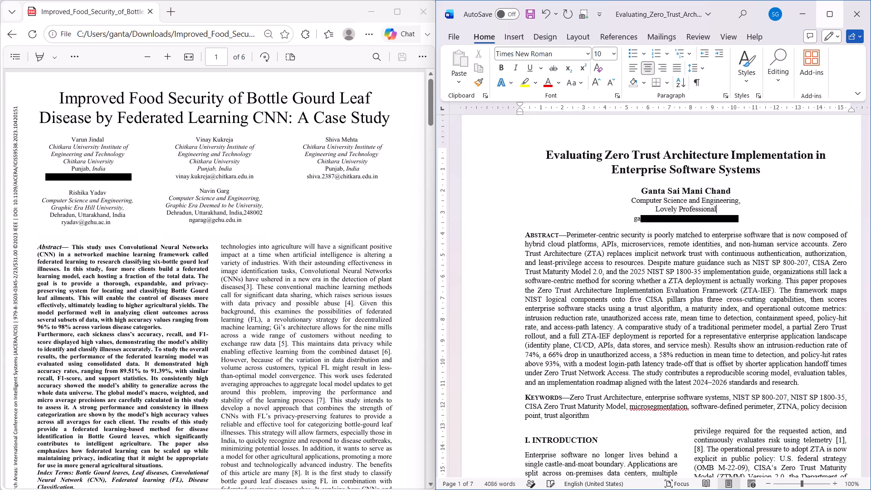
key(space)
key(shift+u)
text(niversity)
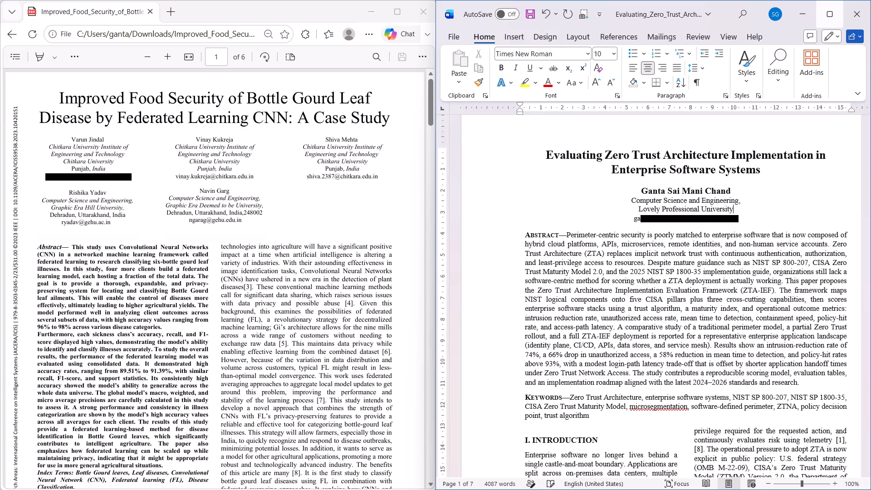
key(comma)
Add the location "Phagwara, Punjab, India" on a new line below the university, within the same affiliation paragraph.
key(shift+Return)
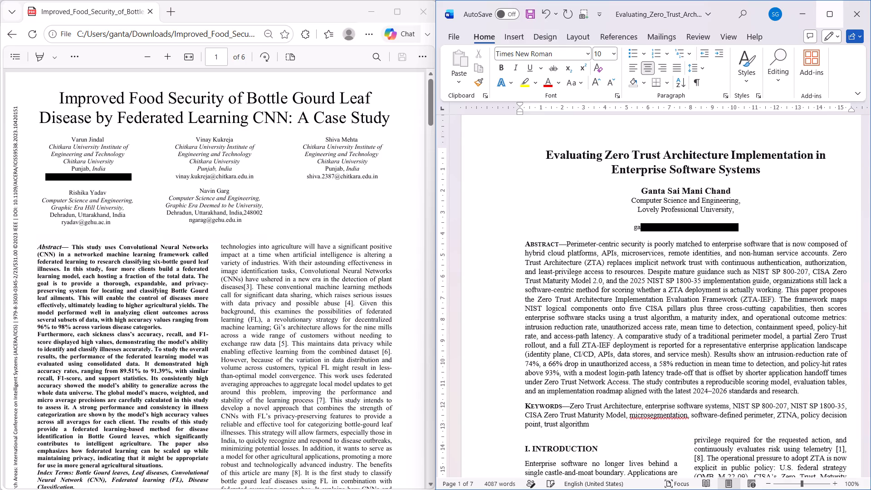
text(Phagwara)
text(,)
key(space)
key(BackSpace)
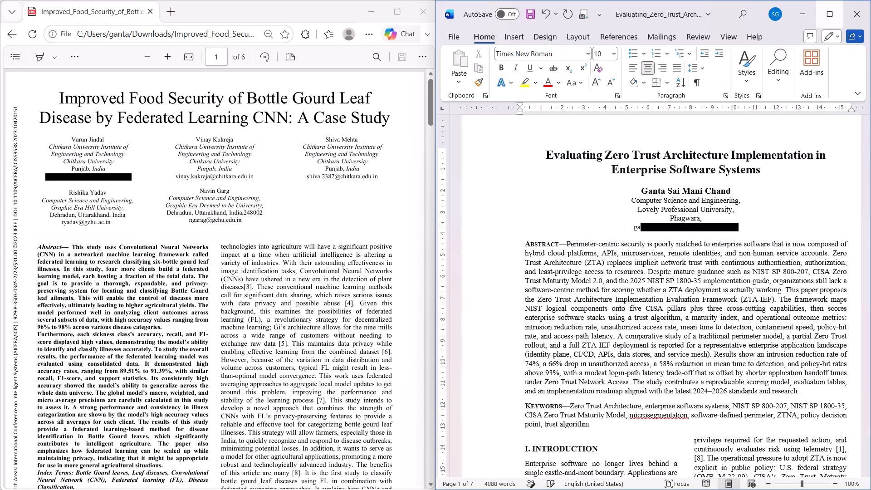
key(space)
text(Punjab)
text(,)
key(space)
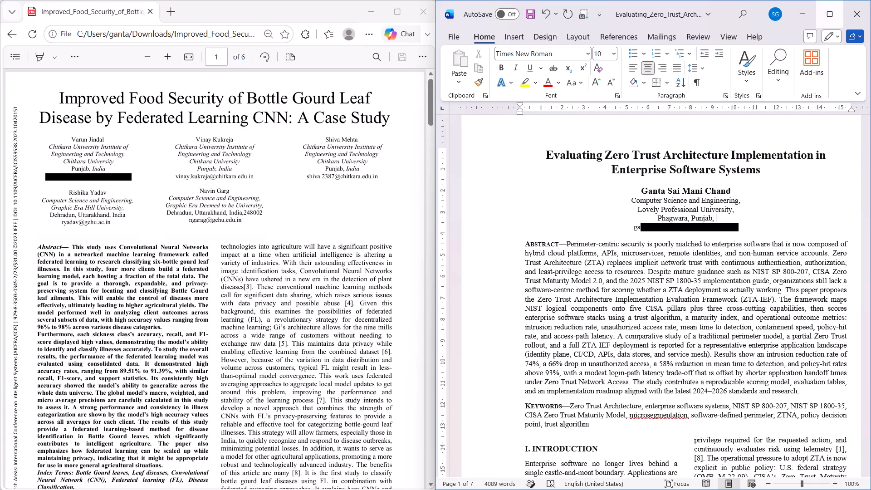
text(India)
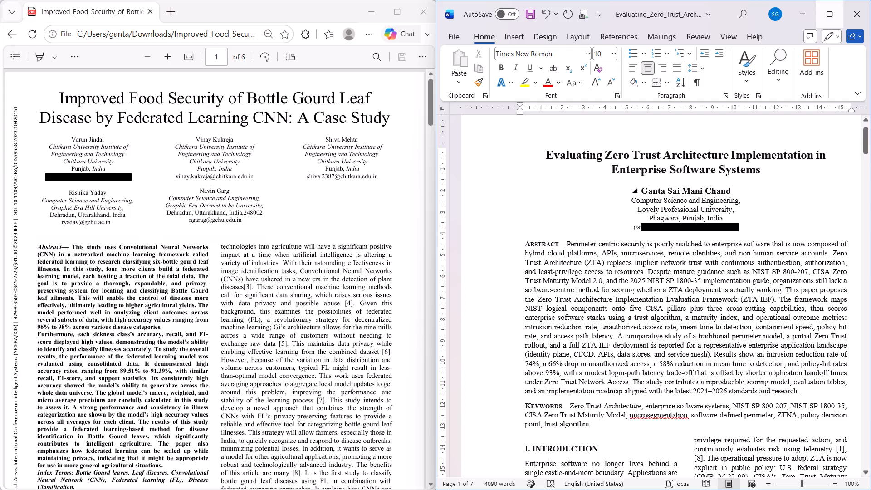
Maximize the Word document and review the whole paper's layout, from the author block through to the references.
click(836, 4)
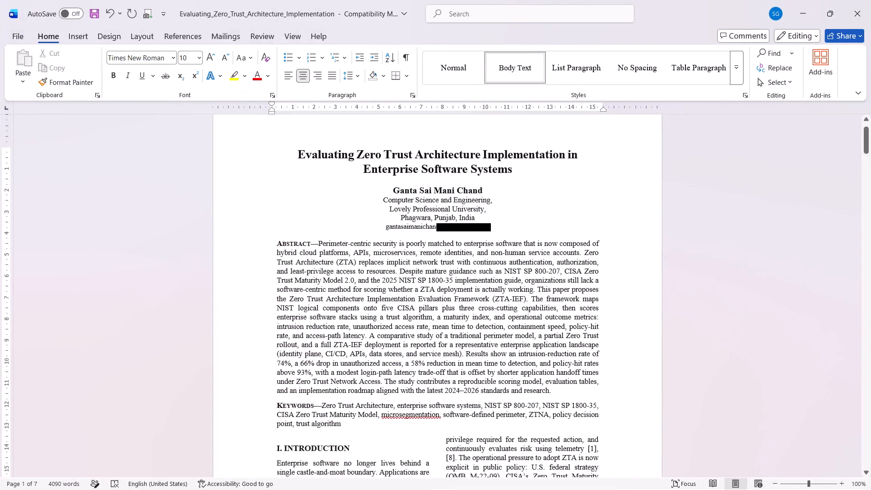
scroll(712, 220, down, 5)
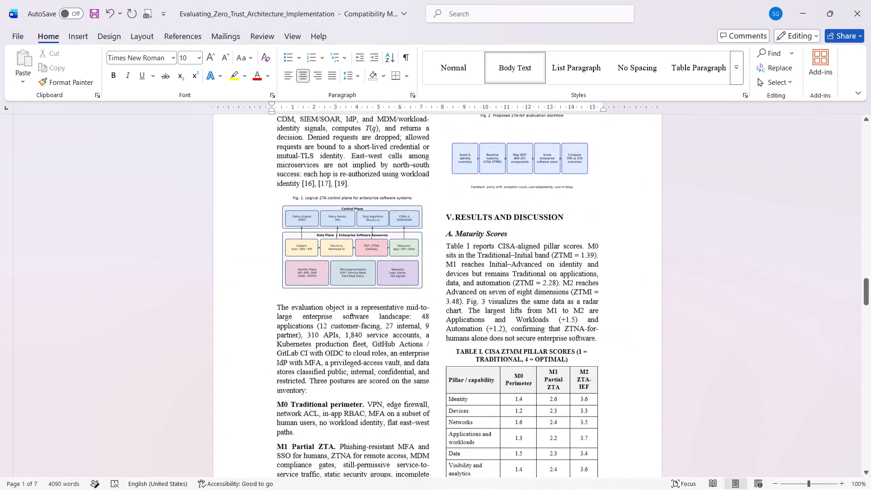
scroll(712, 220, down, 3)
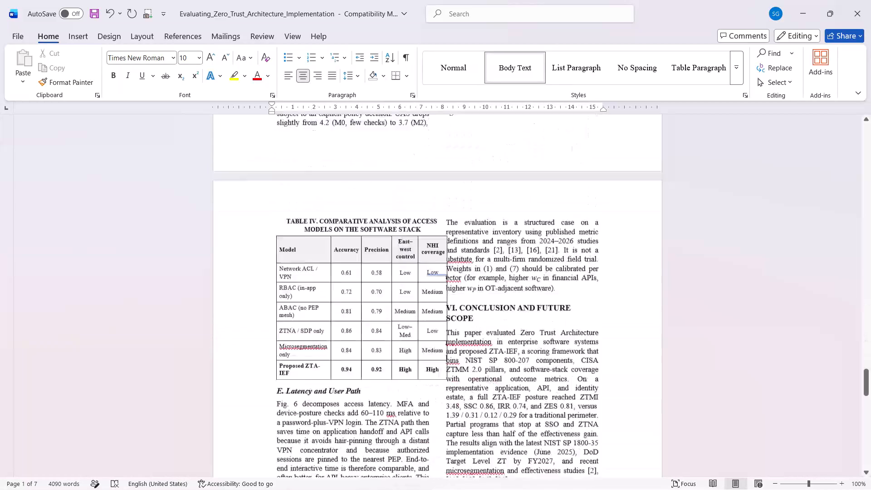
scroll(712, 220, down, 2)
scroll(712, 220, up, 3)
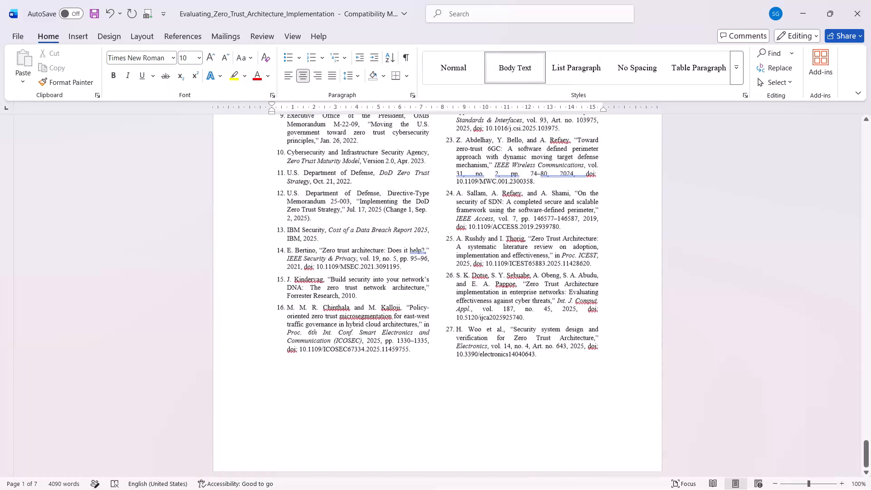
scroll(712, 220, up, 8)
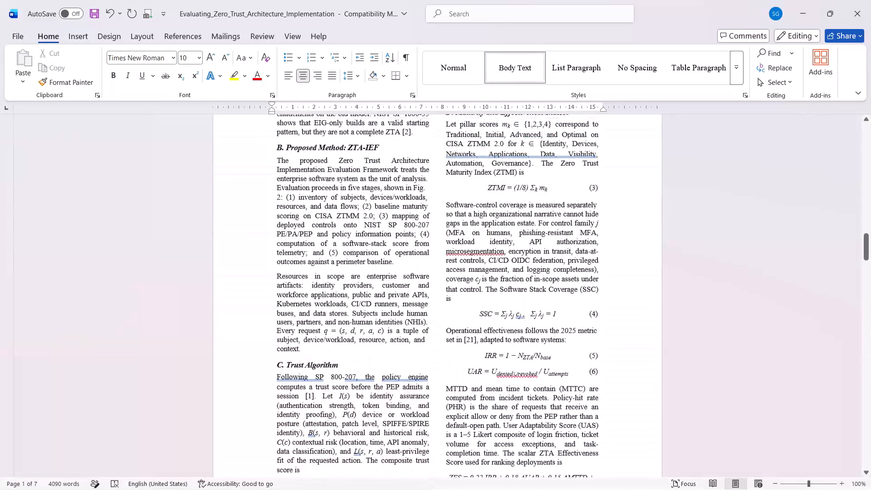
scroll(712, 220, up, 10)
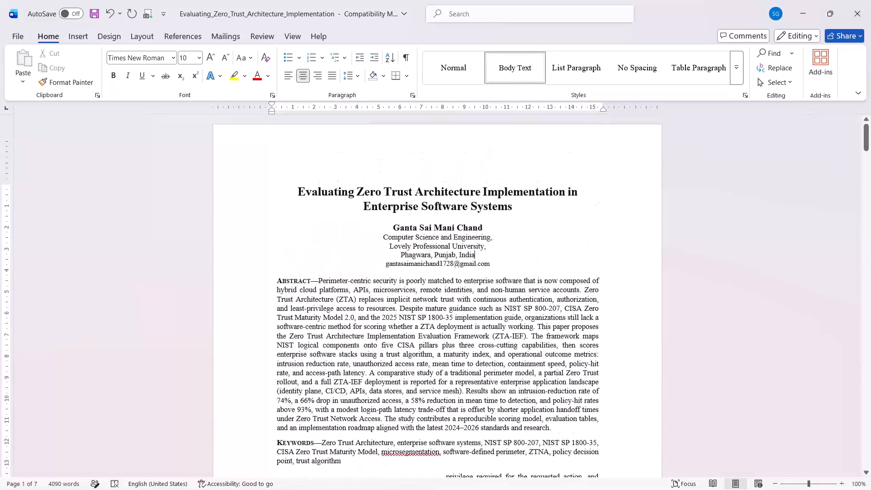
Save the edited Zero Trust Architecture document under its existing name.
key(ctrl+s)
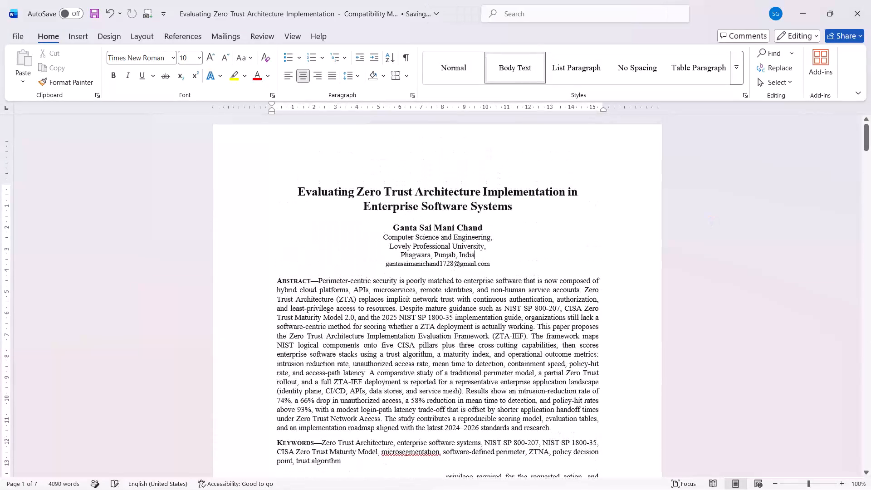
key(ctrl+s)
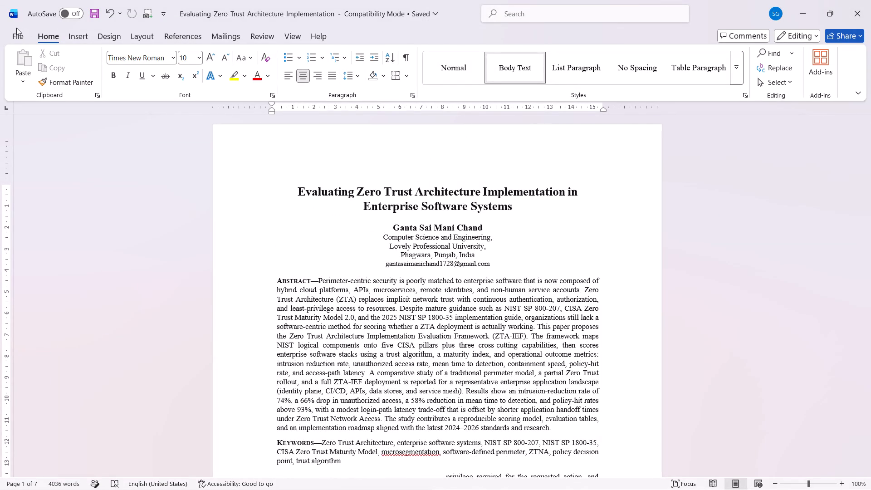
Save a copy of the paper in the Downloads folder as a Word document named "Final TERm paper".
click(19, 31)
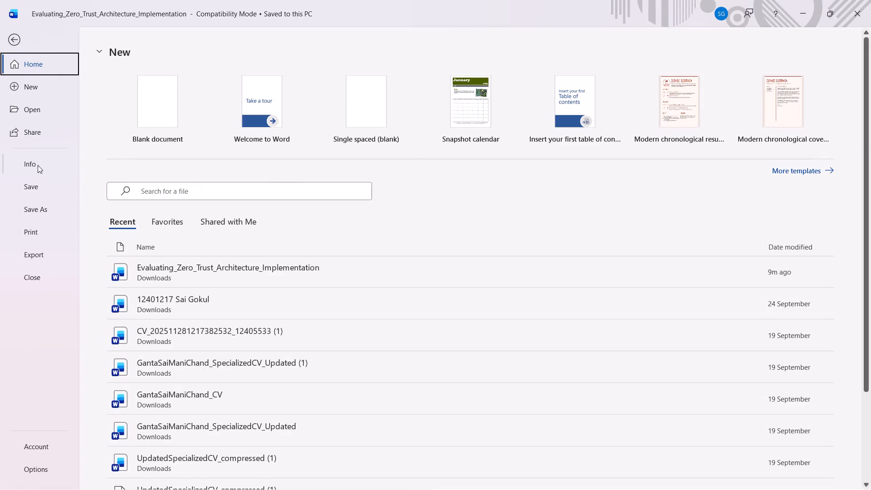
click(37, 213)
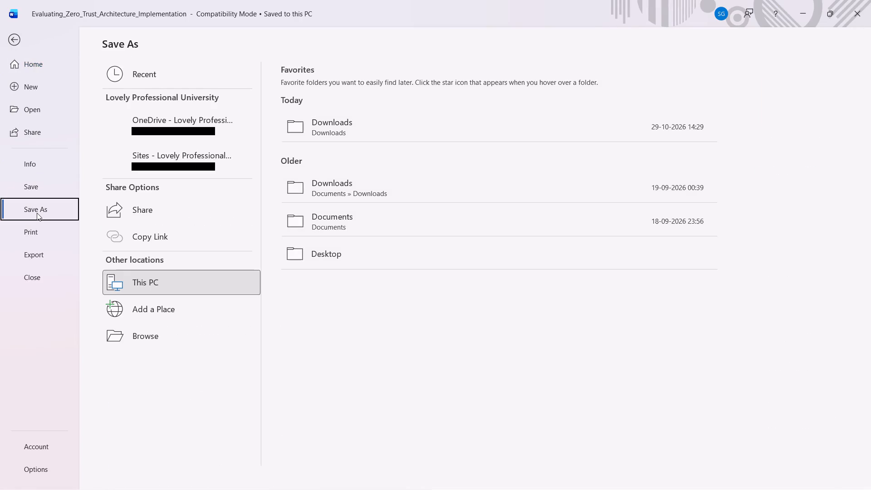
click(340, 118)
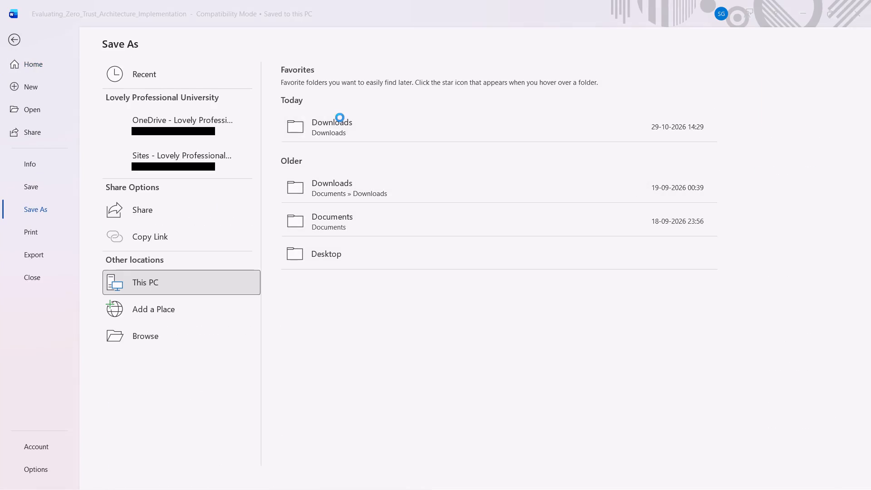
key(BackSpace)
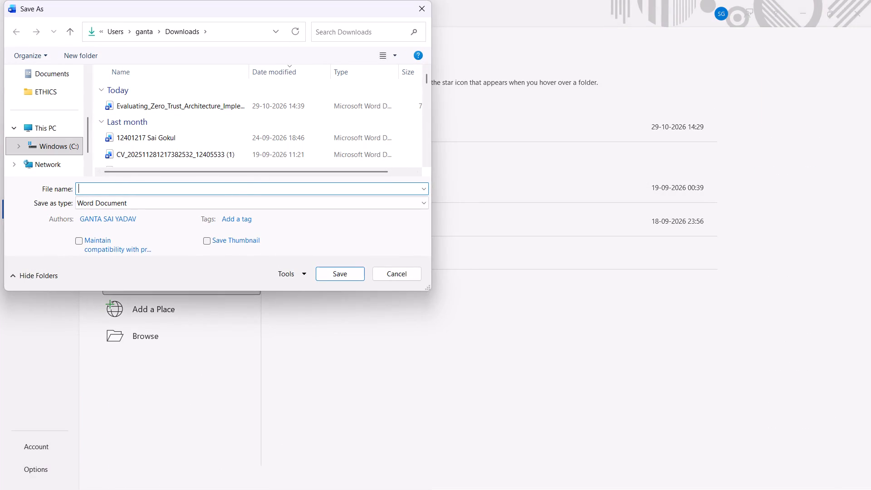
text(Final)
key(space)
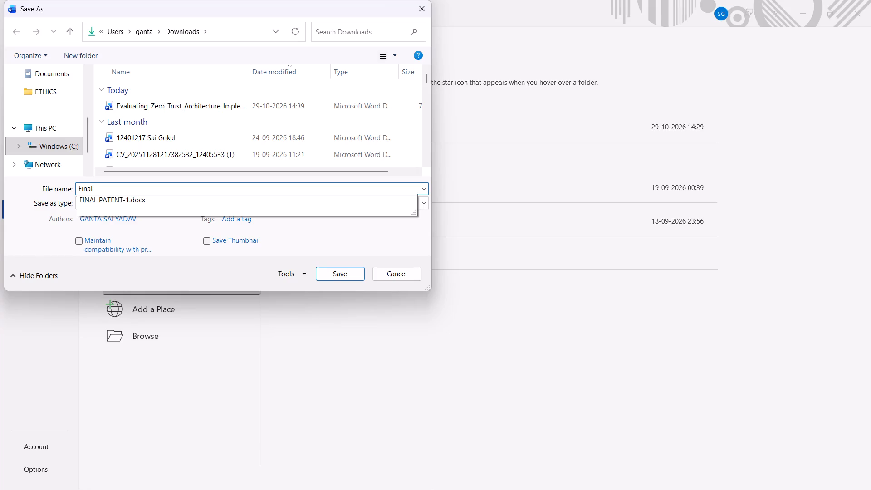
text(TERU)
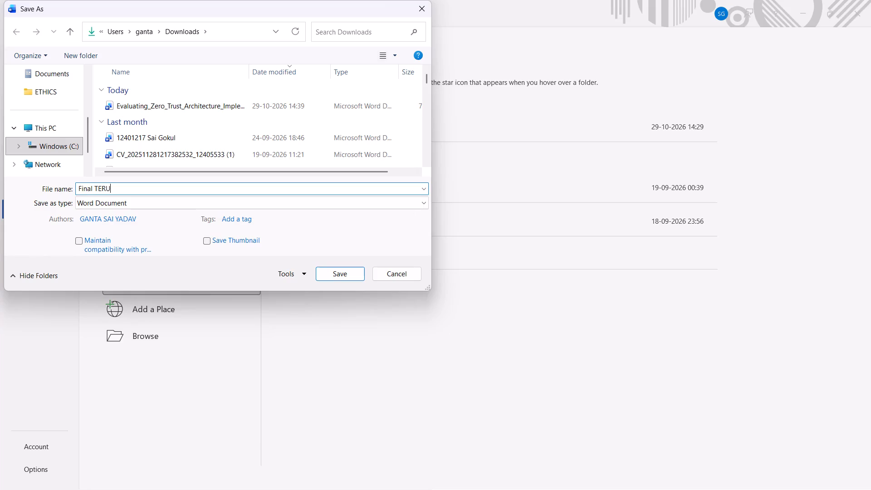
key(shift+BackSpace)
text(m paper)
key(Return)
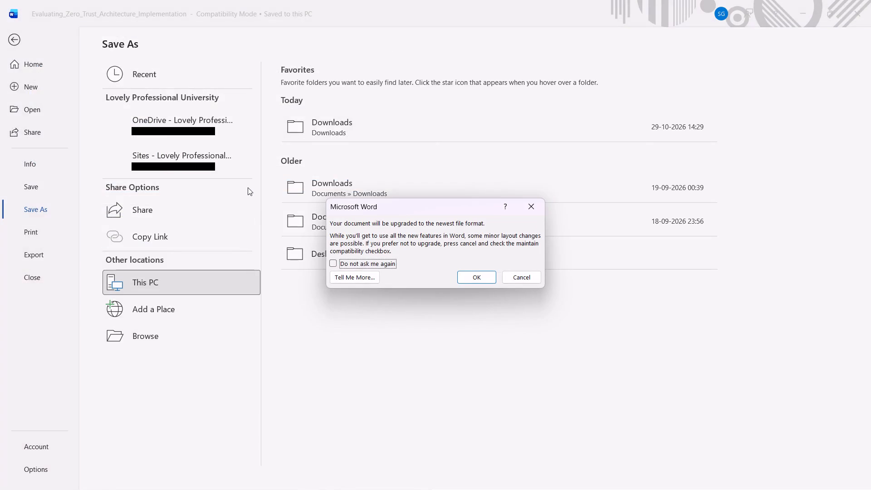
Accept the upgrade to the newest file format to finish saving the "Final TERm paper" copy.
click(481, 276)
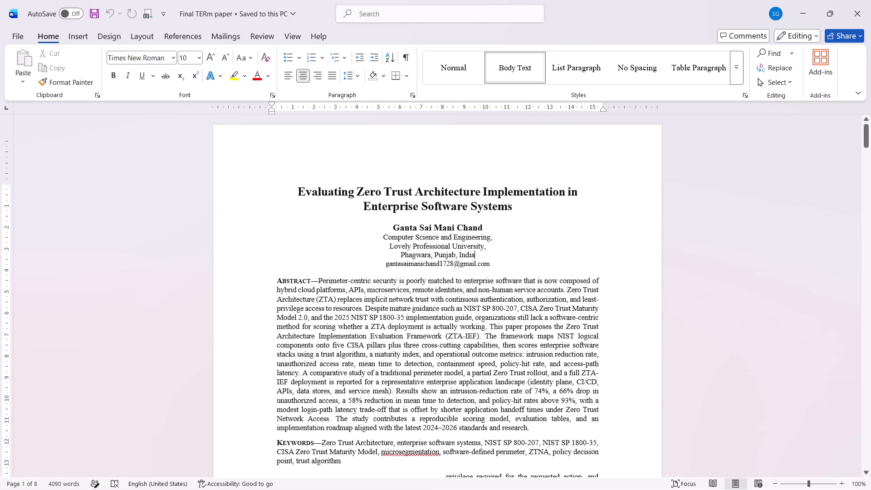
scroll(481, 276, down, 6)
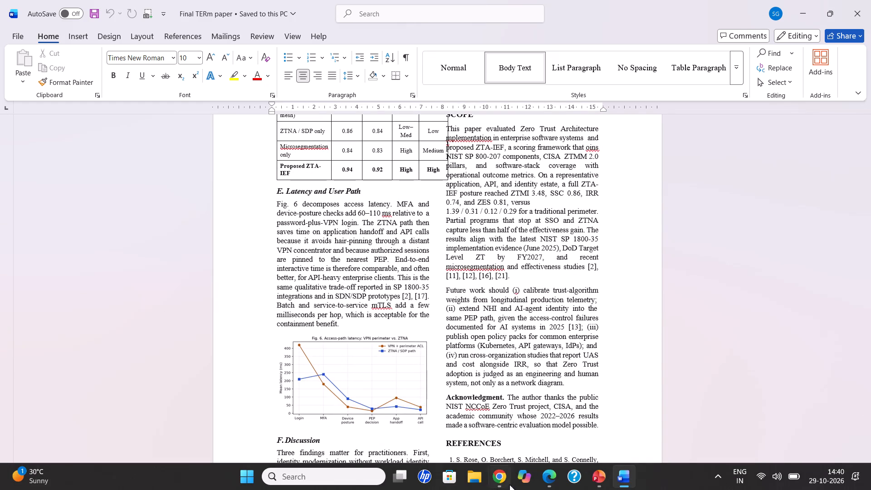
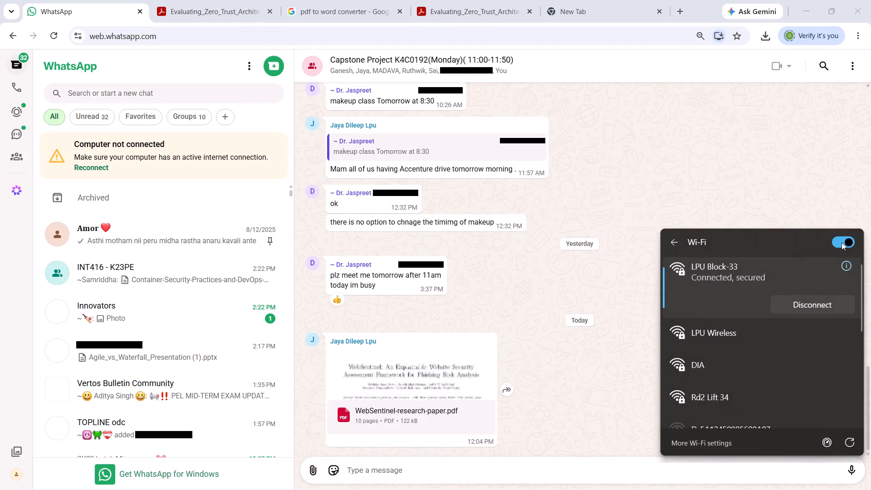
Turn Wi-Fi off and back on, and connect the computer to the "LPU Wireless" network.
click(842, 242)
click(842, 242)
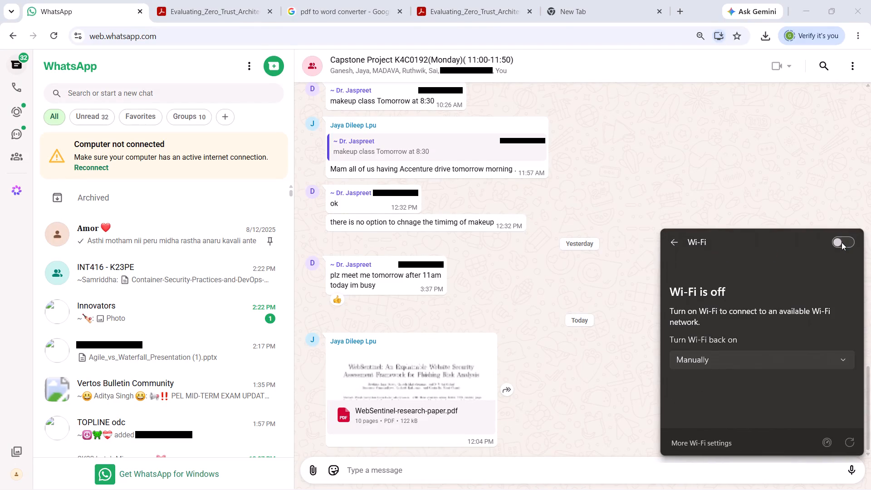
drag(859, 235, 845, 245)
click(845, 245)
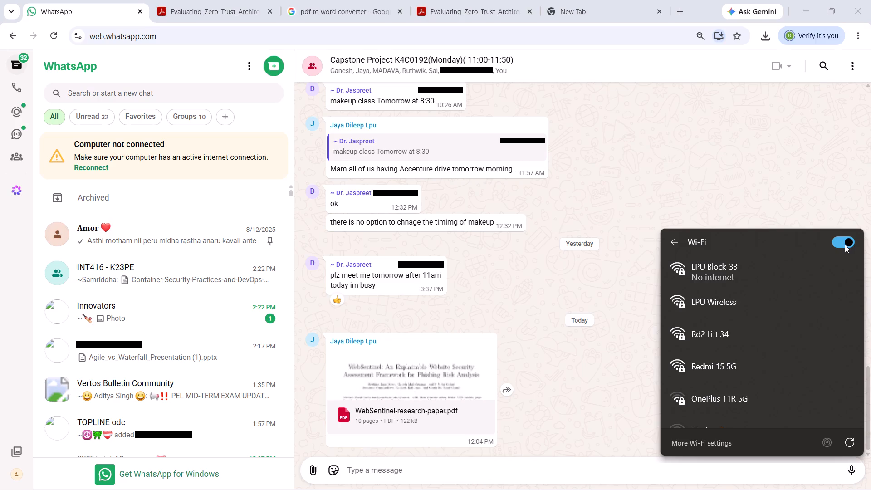
click(753, 294)
click(777, 343)
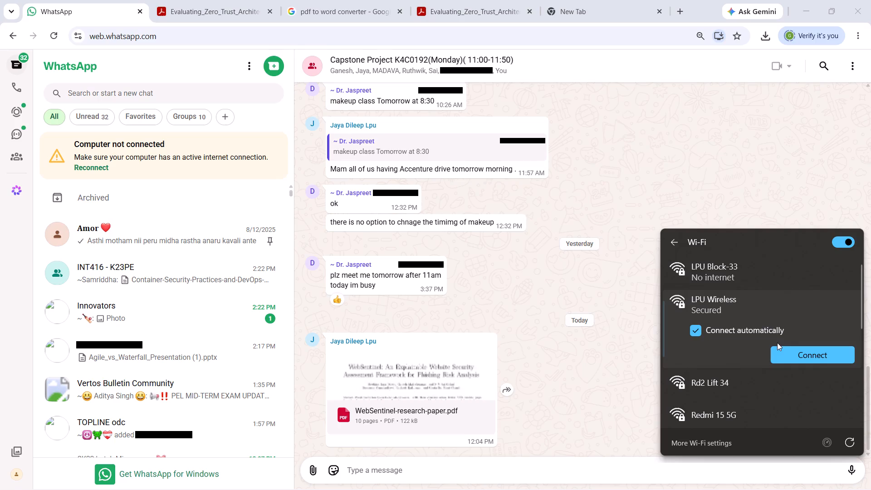
click(780, 349)
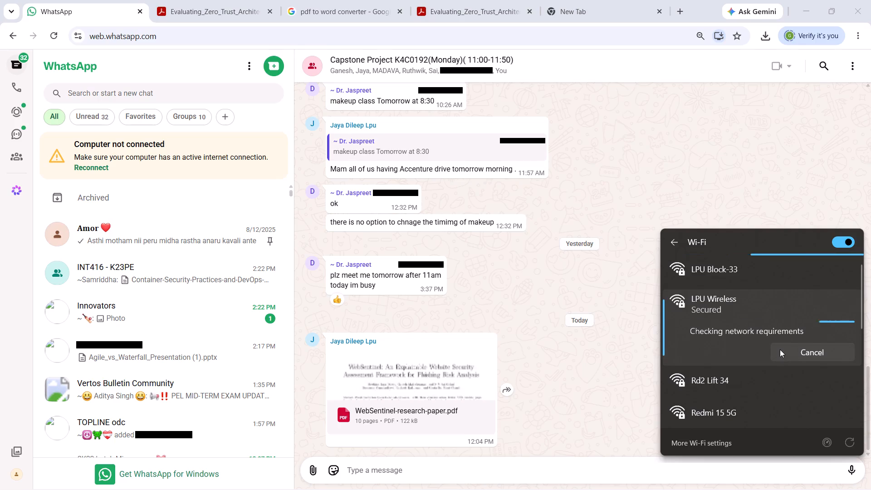
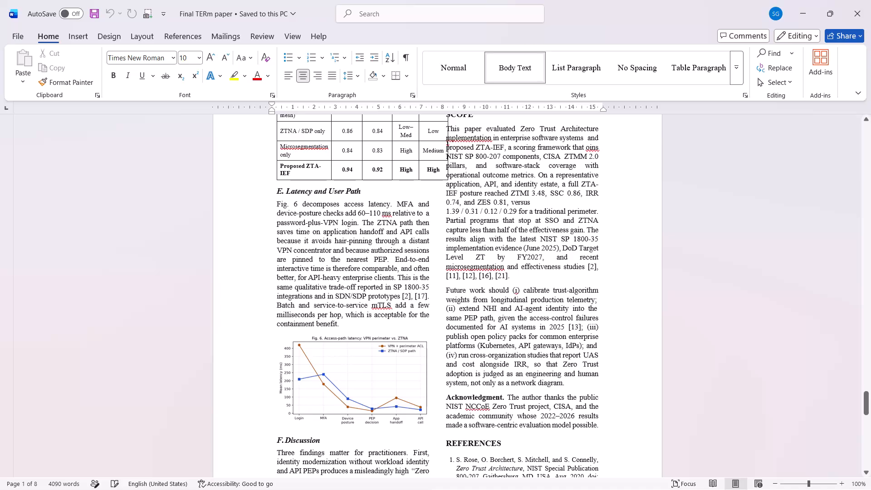
Start saving another copy of the term paper on this PC, in the Downloads folder inside Documents.
click(22, 38)
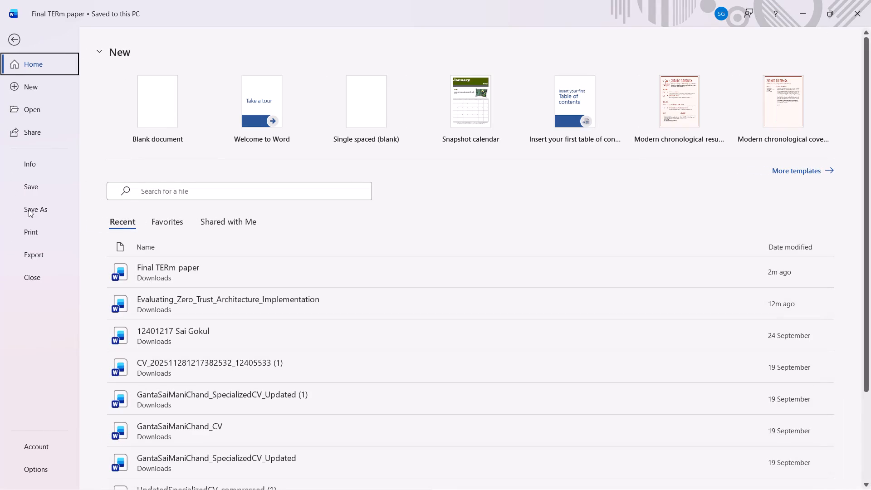
click(29, 209)
click(164, 281)
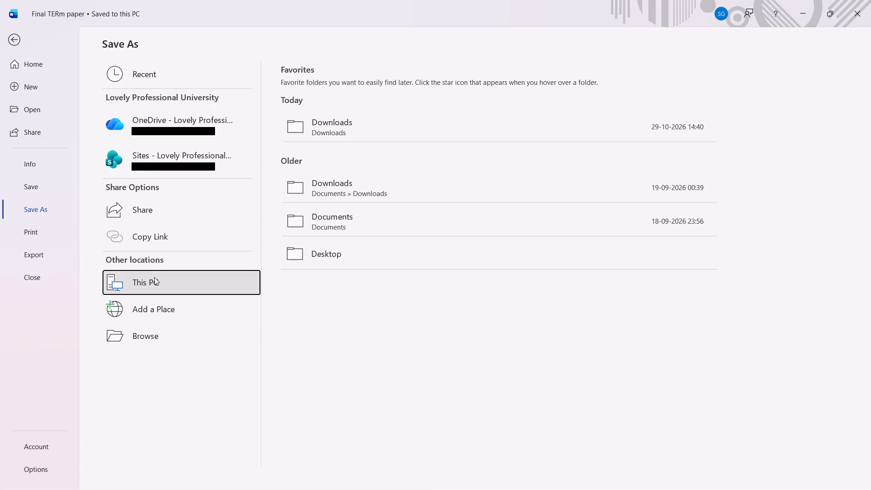
double_click(303, 190)
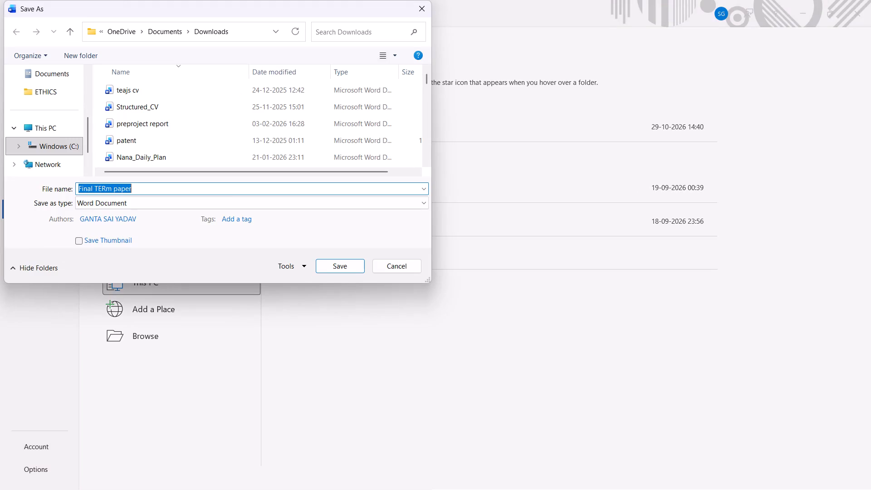
Export the paper as a PDF named "Final TERm paper" in the Downloads folder.
click(187, 198)
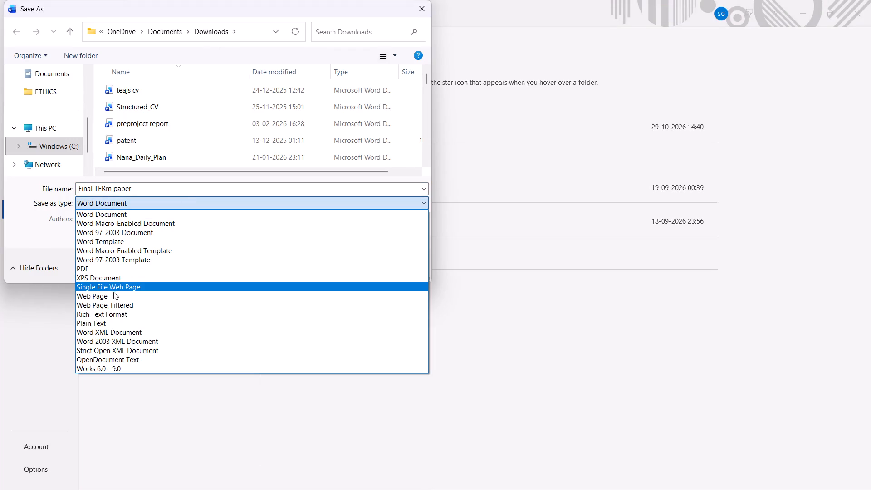
click(116, 266)
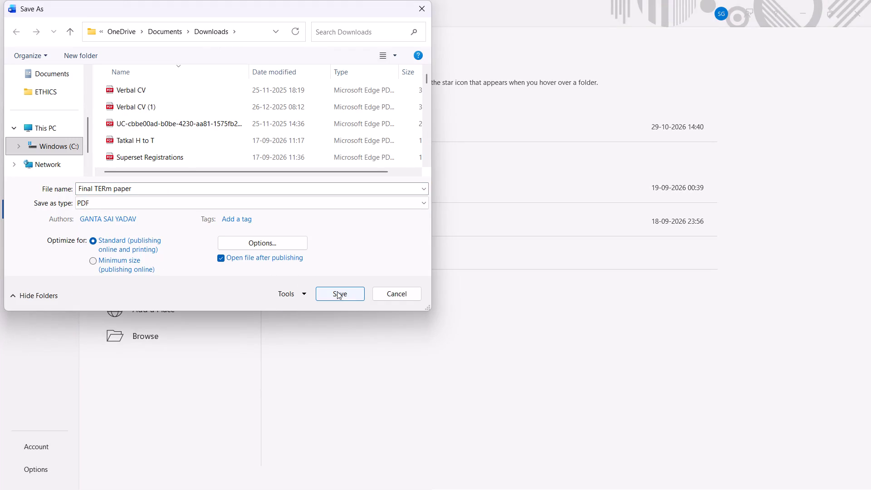
Complete the PDF export of the paper as "Final TERm paper" in the Downloads folder.
click(351, 296)
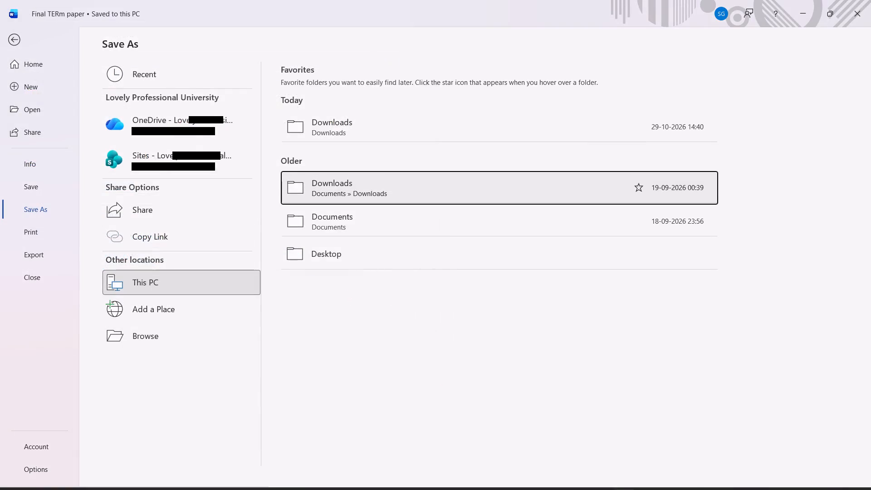
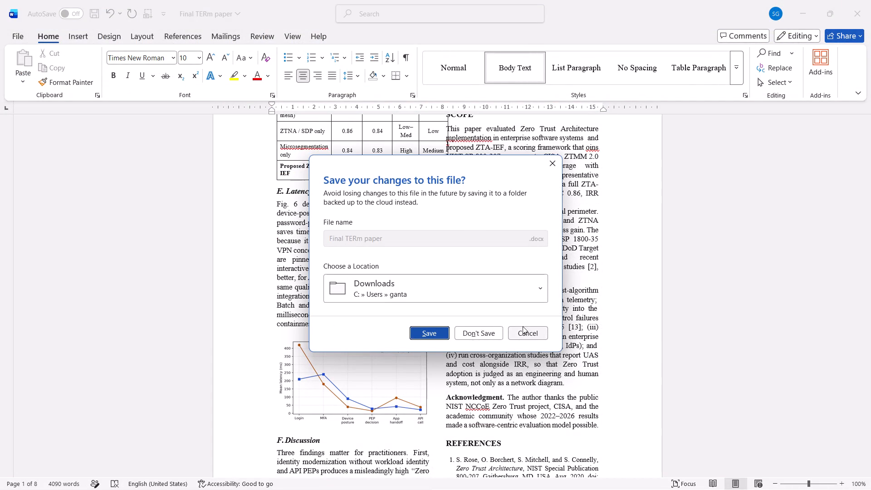
Close the Final TERm paper document without saving the pending changes, and close the open Zero Trust presentation.
click(472, 331)
triple_click(870, 0)
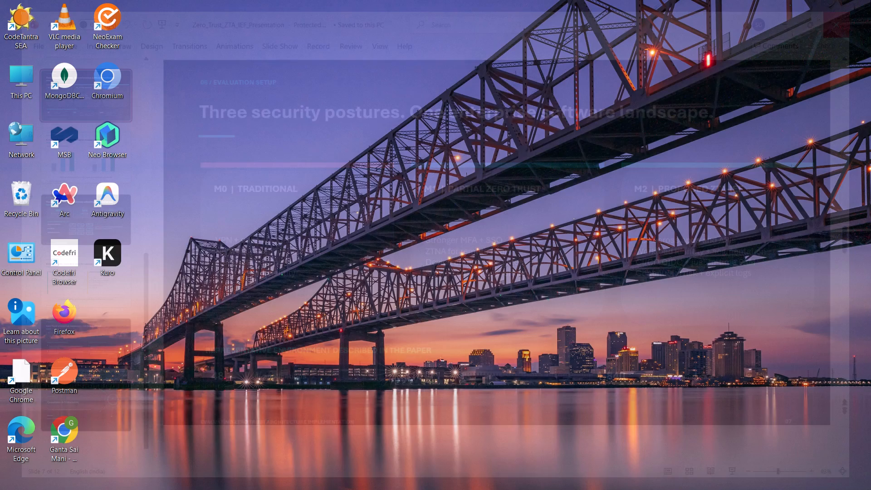
Bring up the Shut Down Windows dialog from the desktop.
key(alt+F4)
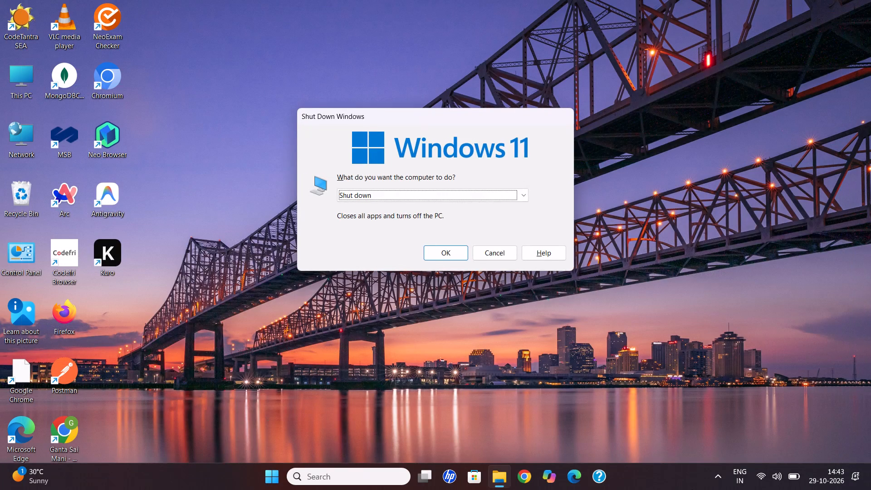